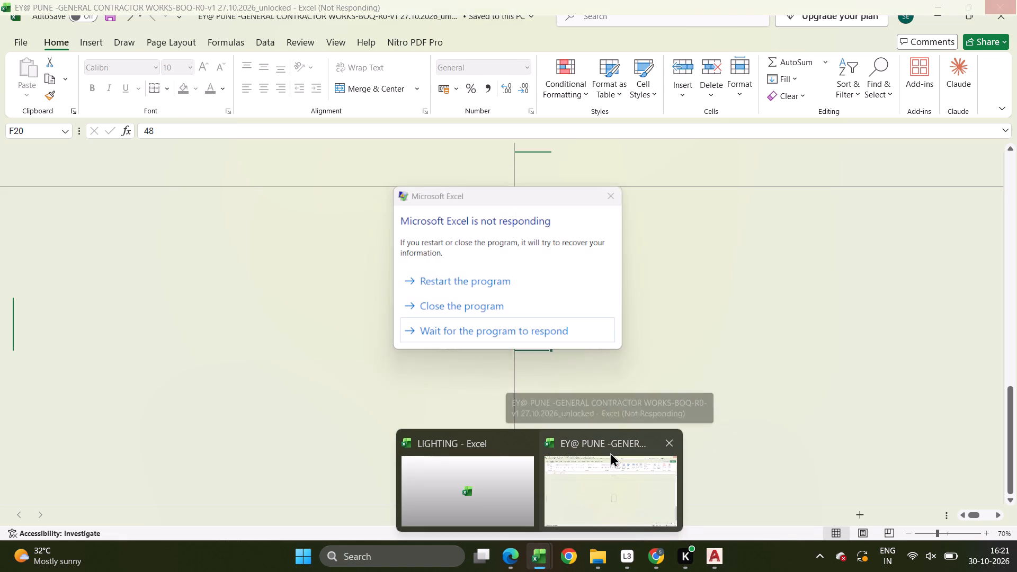
Close the unresponsive Excel program.
click(445, 313)
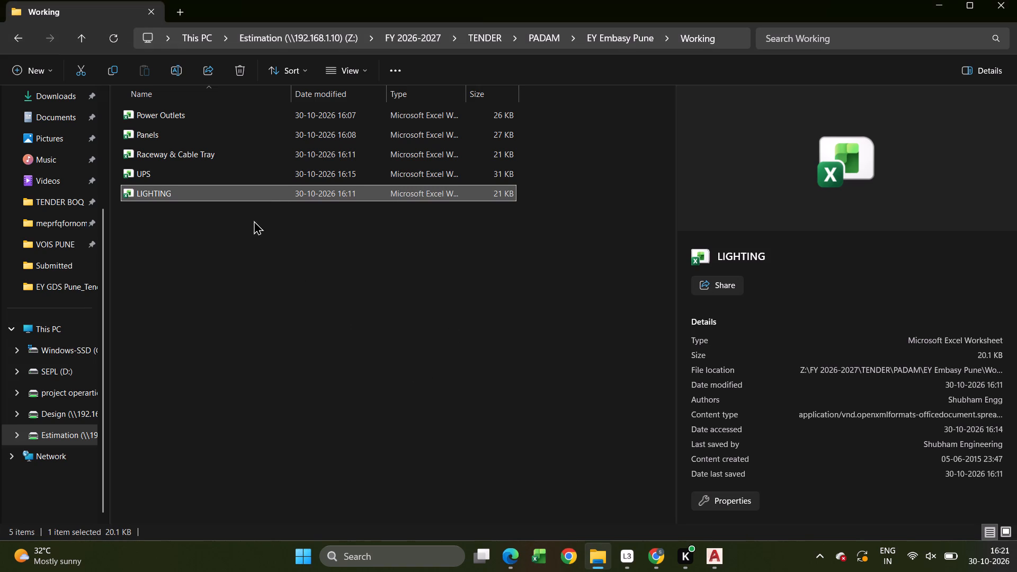
Open the LIGHTING workbook from the Working folder, examine the items on its sheet, and close it.
click(283, 194)
click(283, 194)
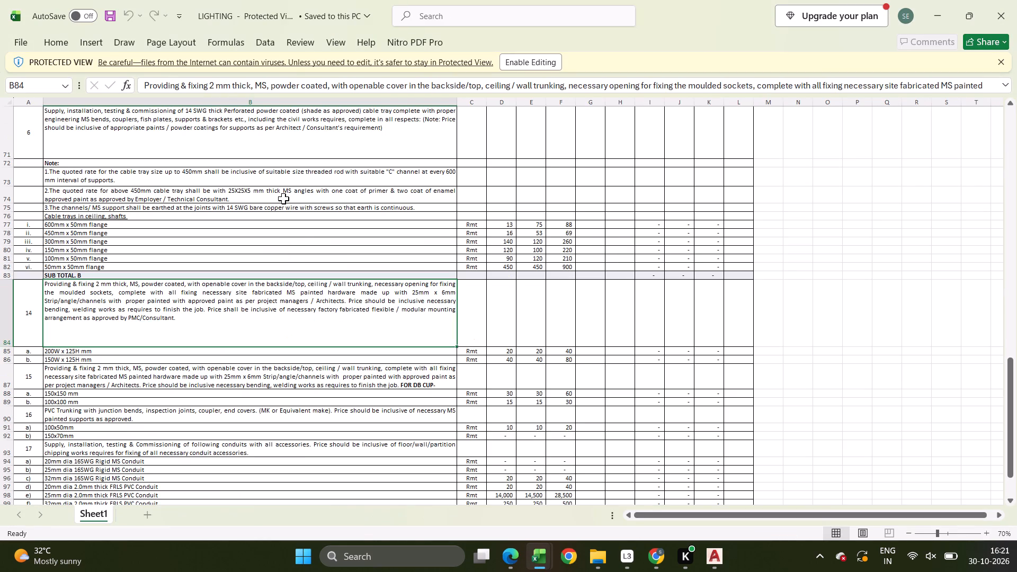
scroll(292, 233, down, 6)
scroll(237, 301, down, 5)
scroll(237, 307, up, 1)
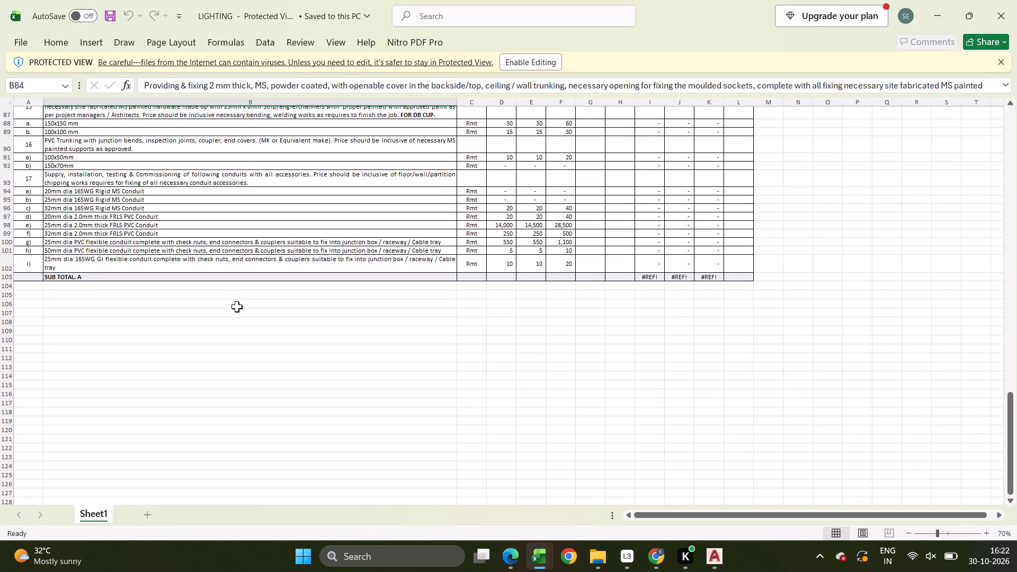
scroll(237, 307, up, 1)
scroll(151, 427, up, 6)
middle_drag(226, 373, 267, 120)
scroll(267, 120, up, 1)
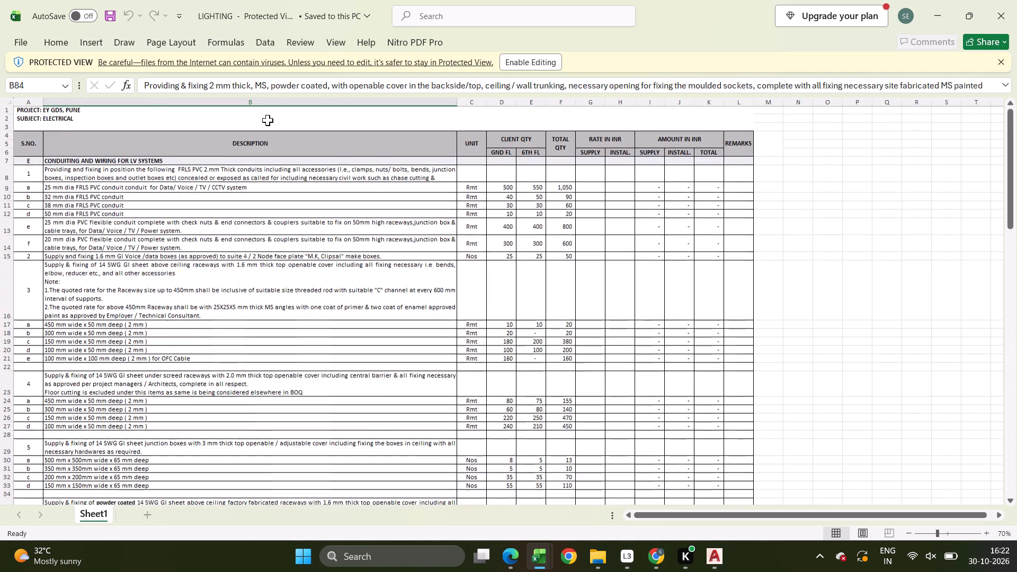
click(1016, 0)
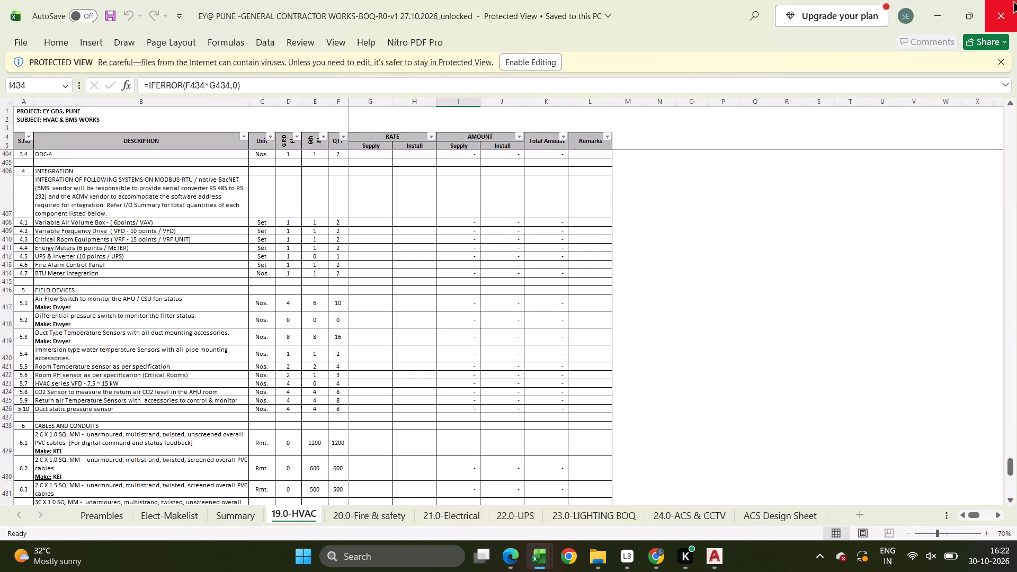
Switch to the recovered LIGHTING (version 1) workbook and delete Sheet1, keeping the 23.0-LIGHTING BOQ sheet.
click(945, 0)
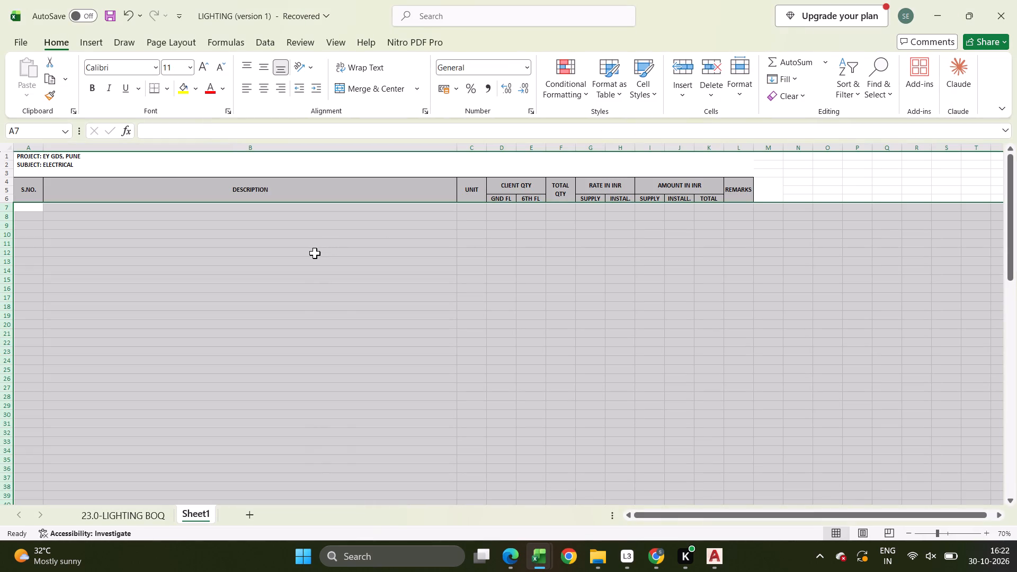
click(537, 550)
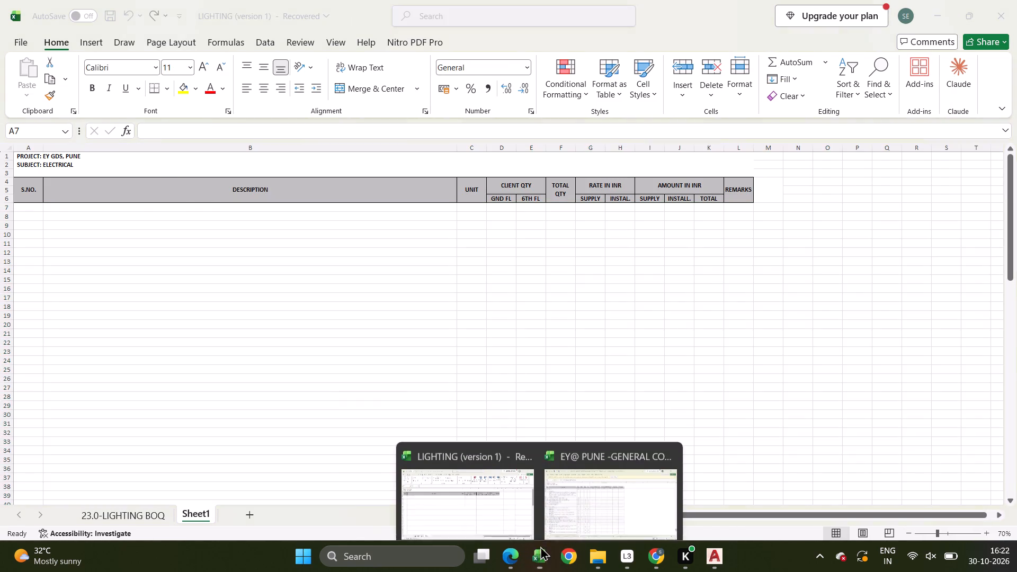
click(492, 513)
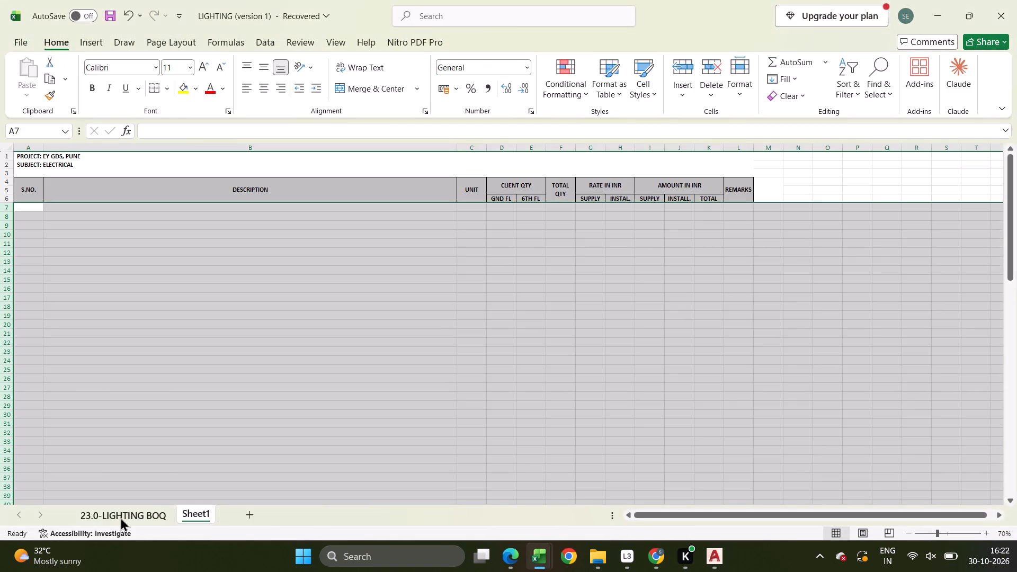
click(117, 516)
click(195, 509)
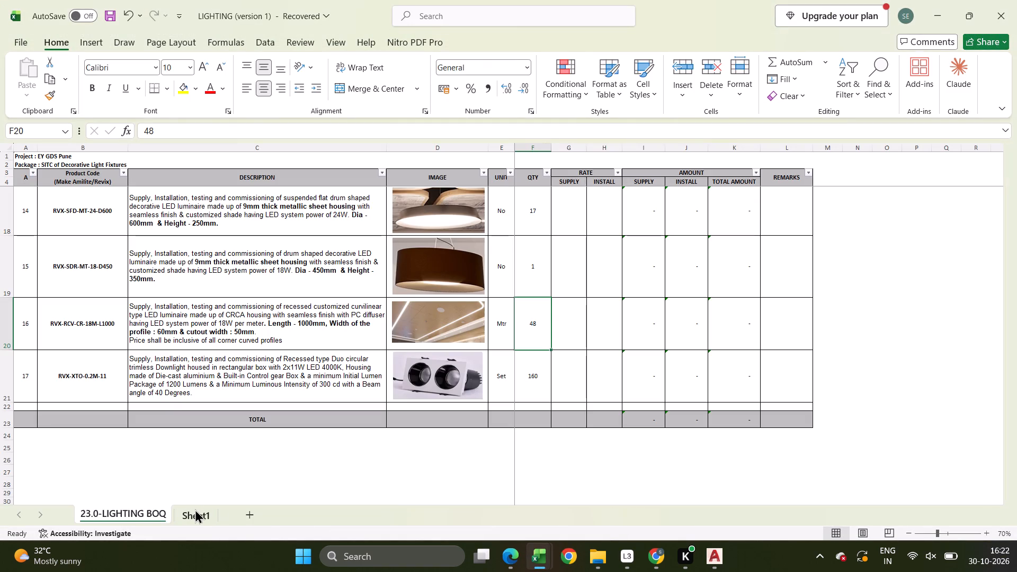
right_click(195, 509)
click(239, 342)
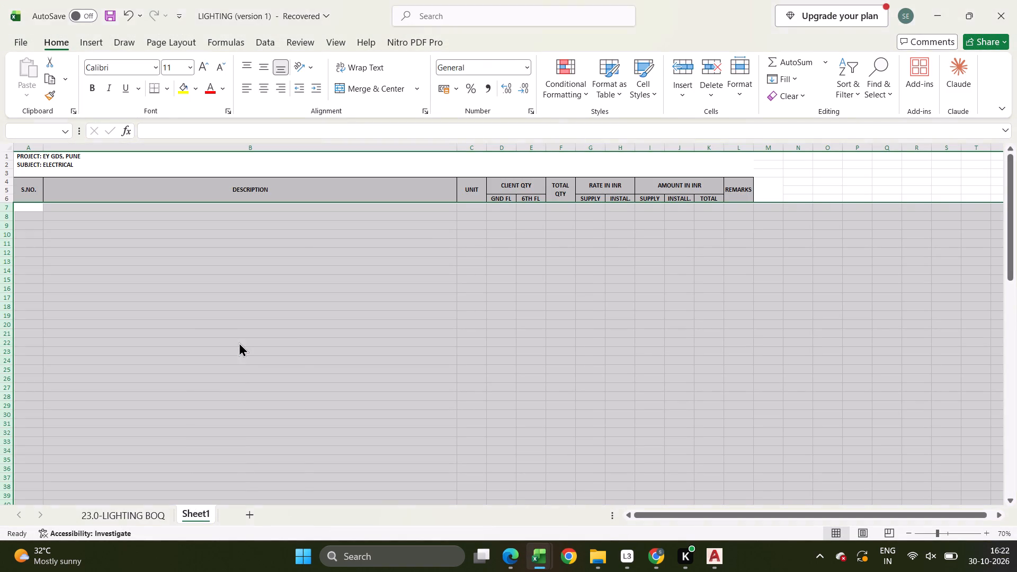
click(553, 303)
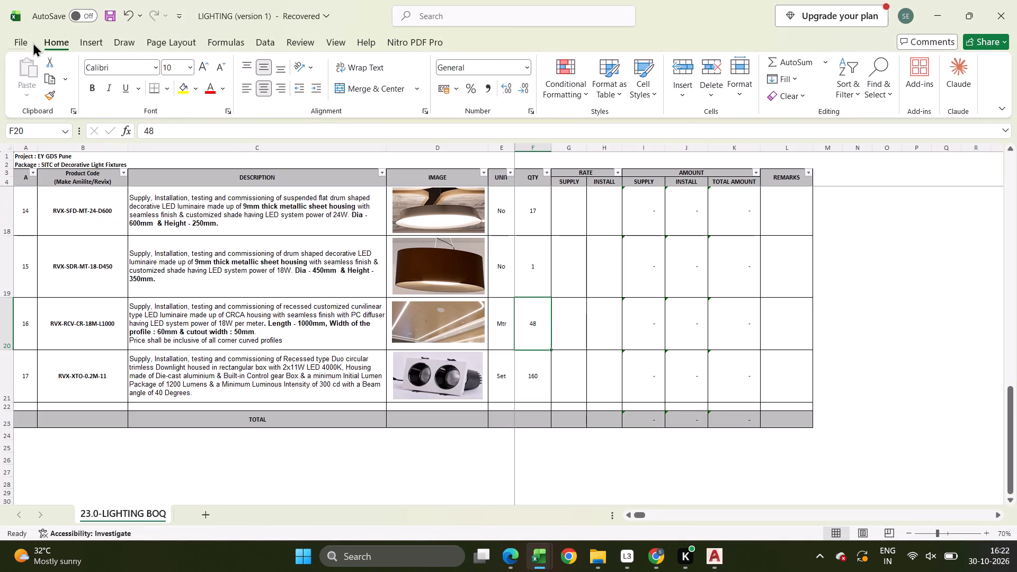
Save the recovered workbook as LIGHTING in the EY Embasy Pune Working folder.
click(26, 40)
click(54, 227)
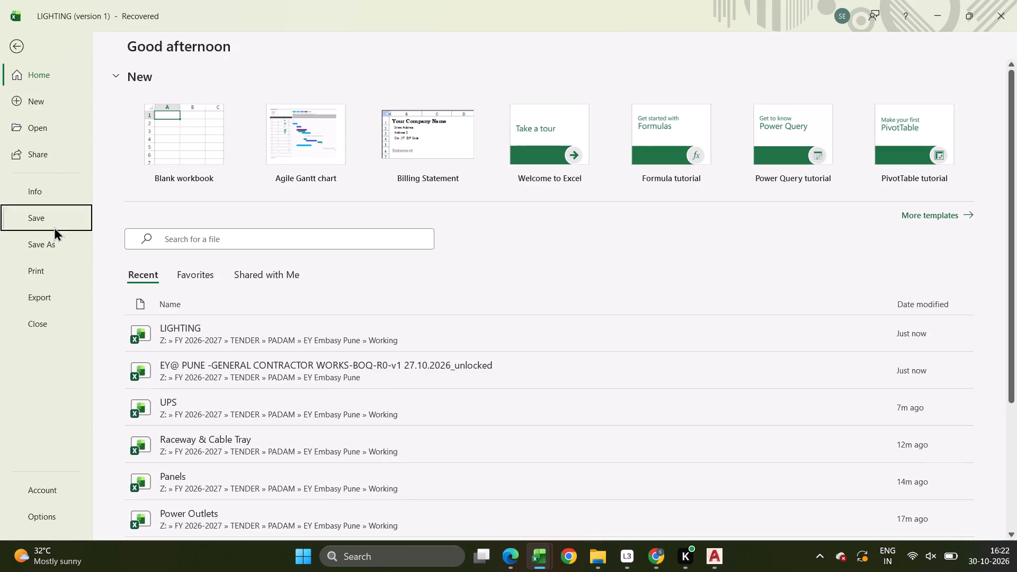
click(49, 219)
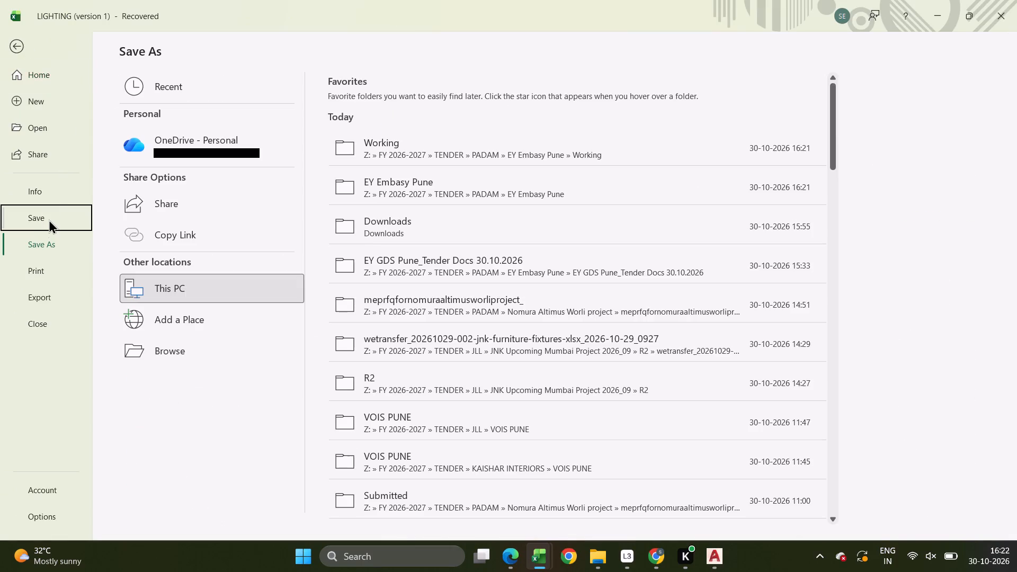
click(569, 159)
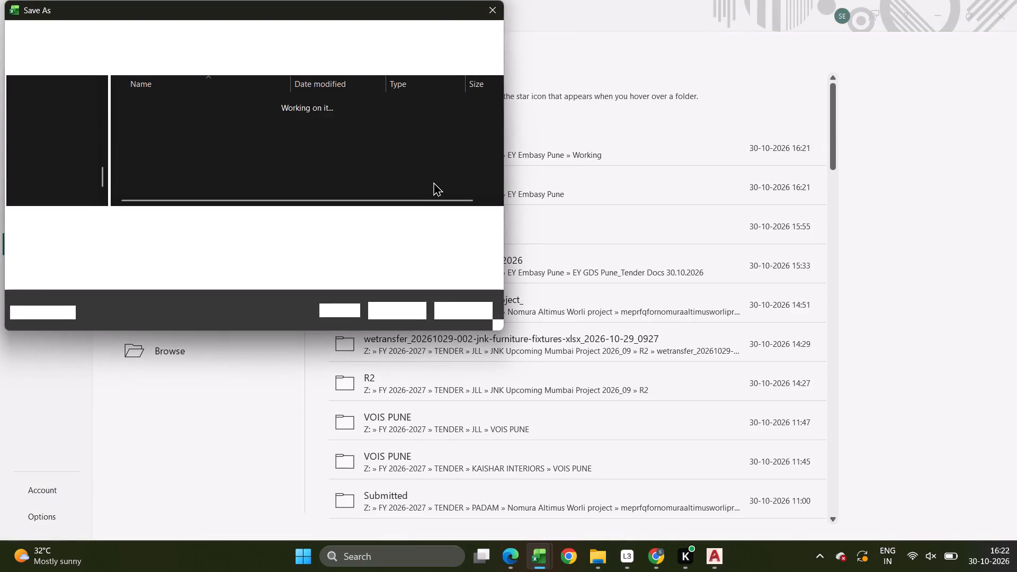
click(208, 225)
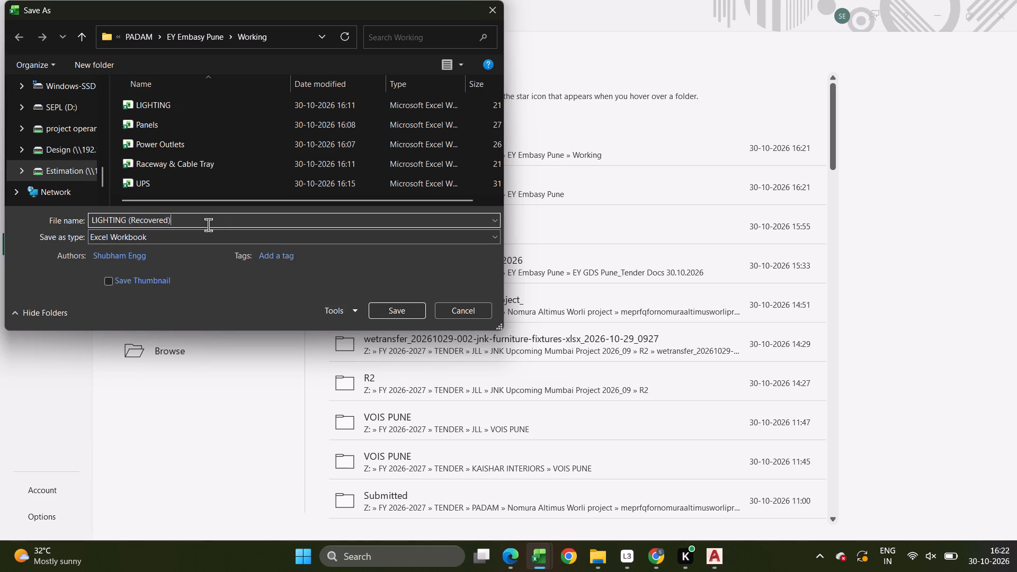
key(BackSpace)
key(BackSpace)
key(BackSpace)
key(BackSpace)
key(BackSpace)
key(BackSpace)
key(BackSpace)
key(BackSpace)
key(BackSpace)
key(BackSpace)
key(BackSpace)
scroll(202, 189, down, 3)
scroll(202, 186, up, 2)
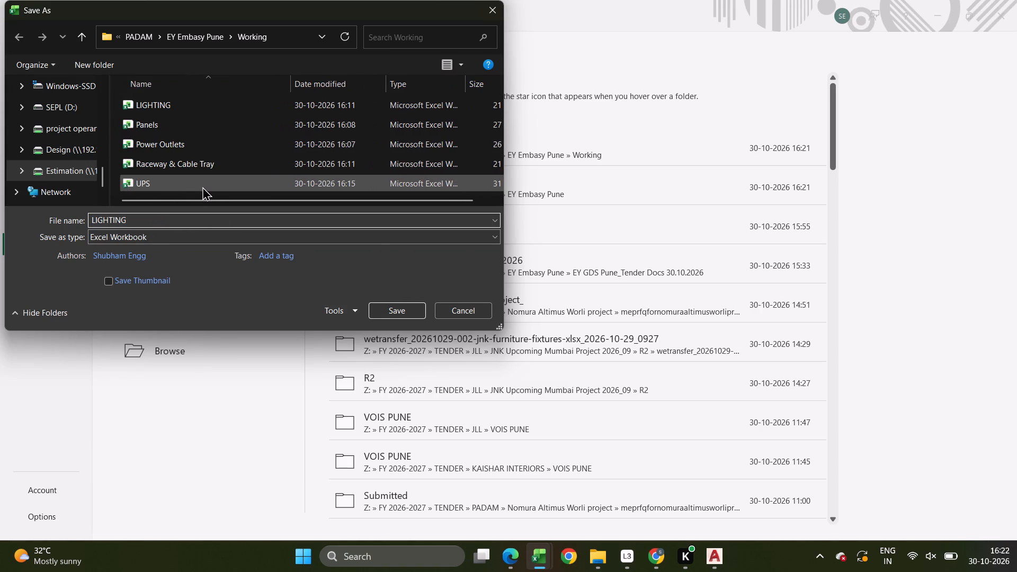
Overwrite the existing LIGHTING workbook in the Working folder with the recovered version, and close the workbook.
scroll(202, 186, up, 4)
click(196, 109)
click(388, 309)
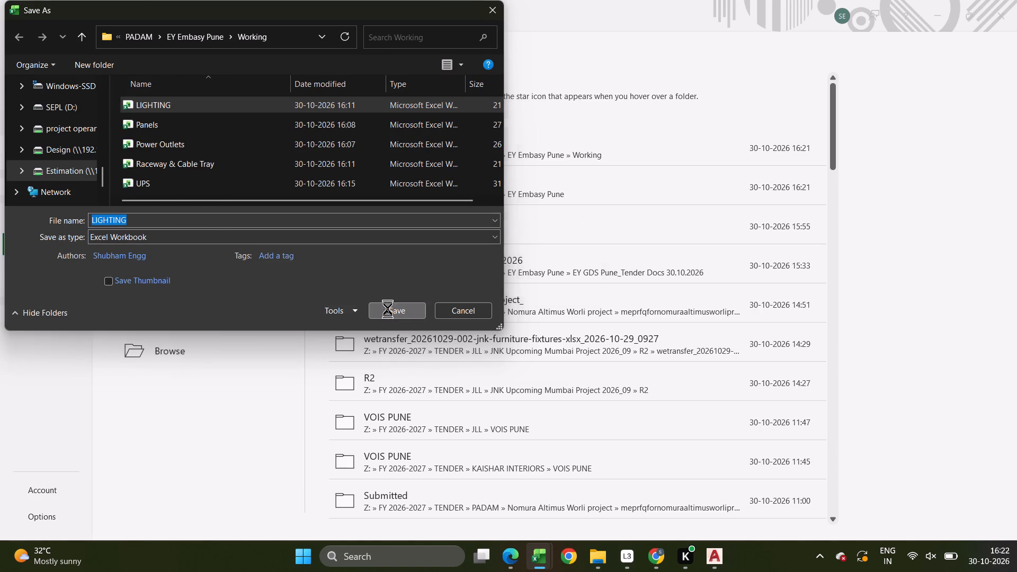
click(531, 277)
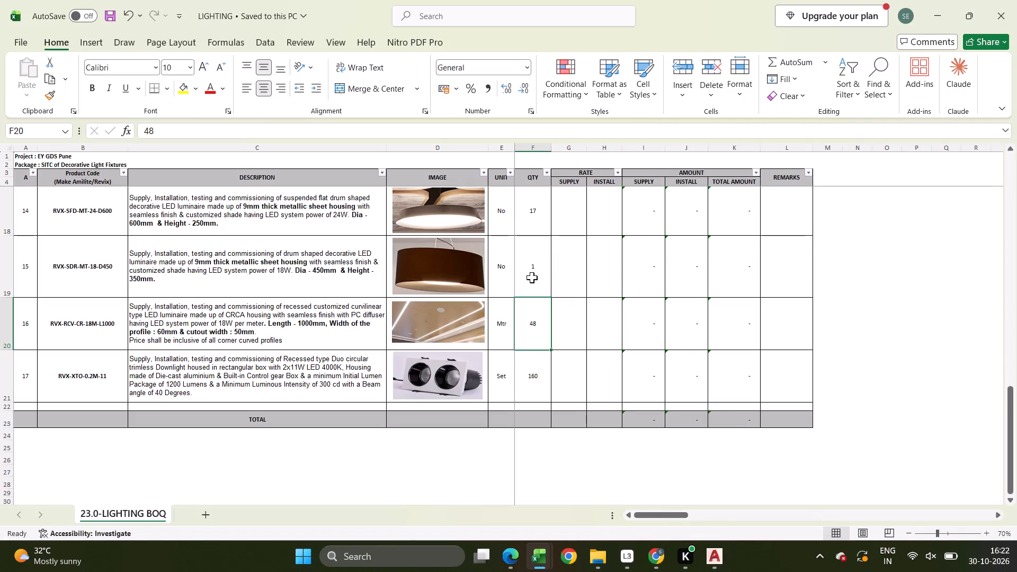
click(1016, 0)
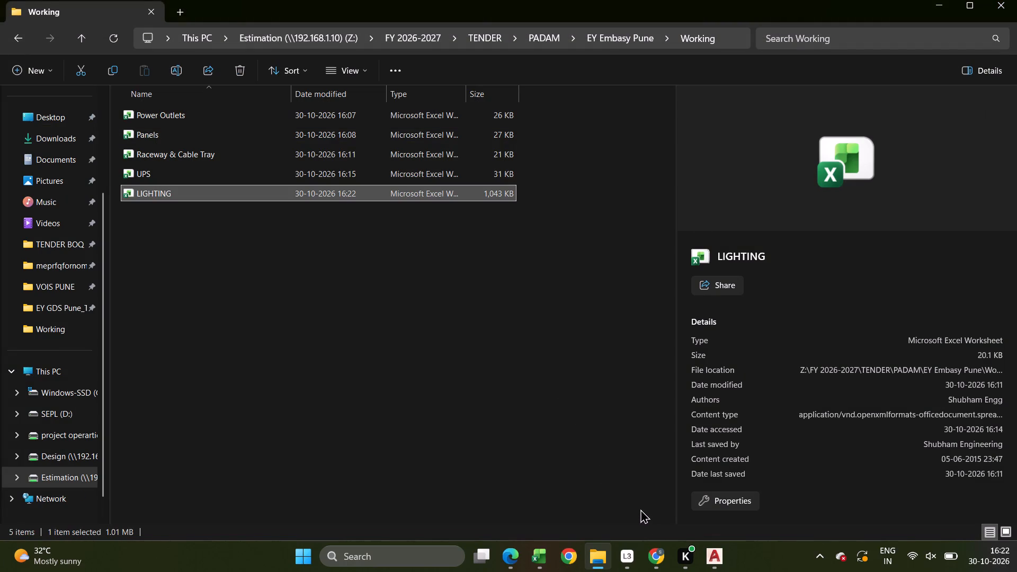
Switch to Chrome, where the Aspose page for repairing corrupted Excel files is open.
click(658, 554)
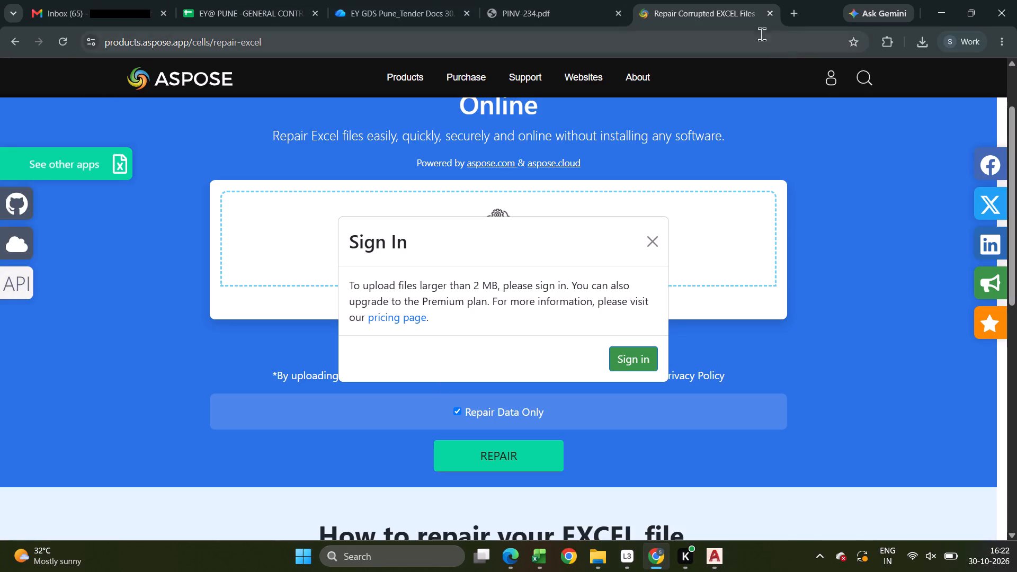
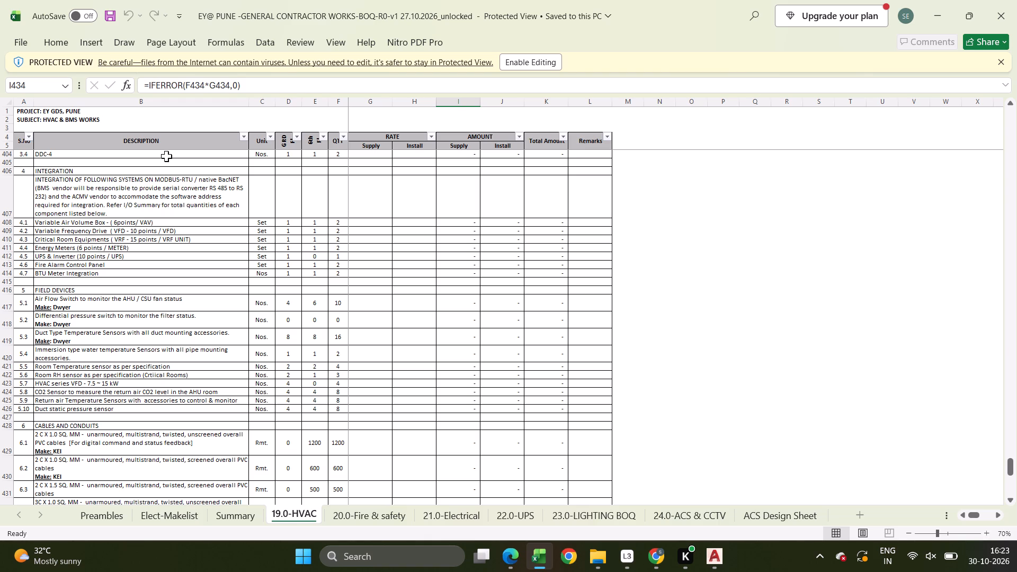
Switch to the Elect-Makelist sheet of the general contractor works BOQ workbook and enable editing.
click(179, 506)
right_click(179, 511)
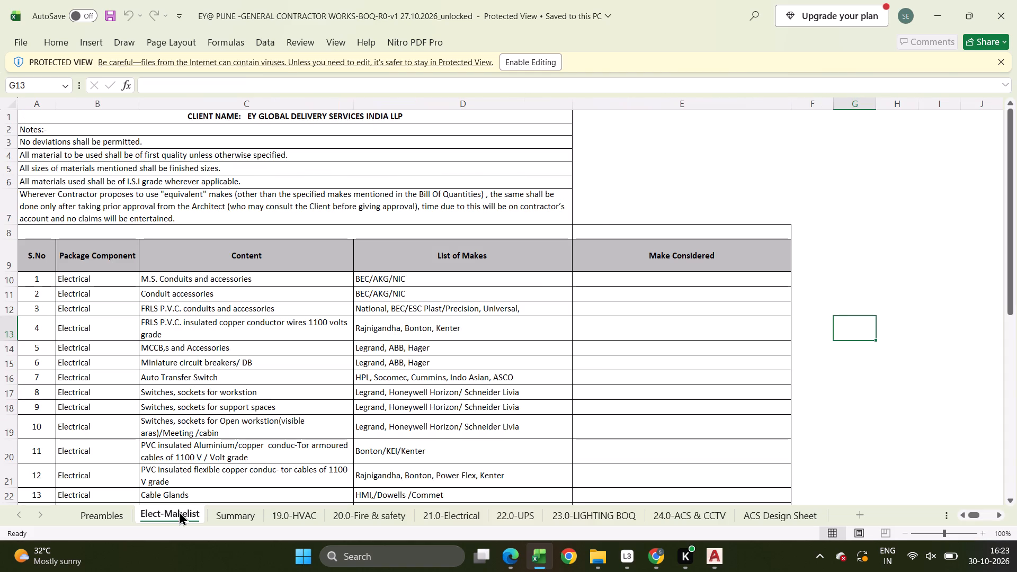
click(525, 63)
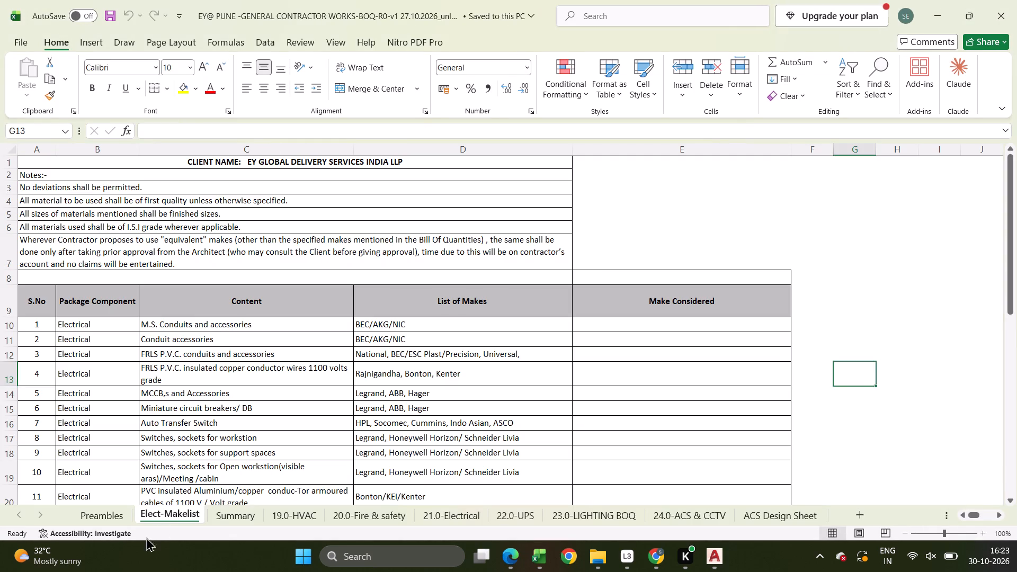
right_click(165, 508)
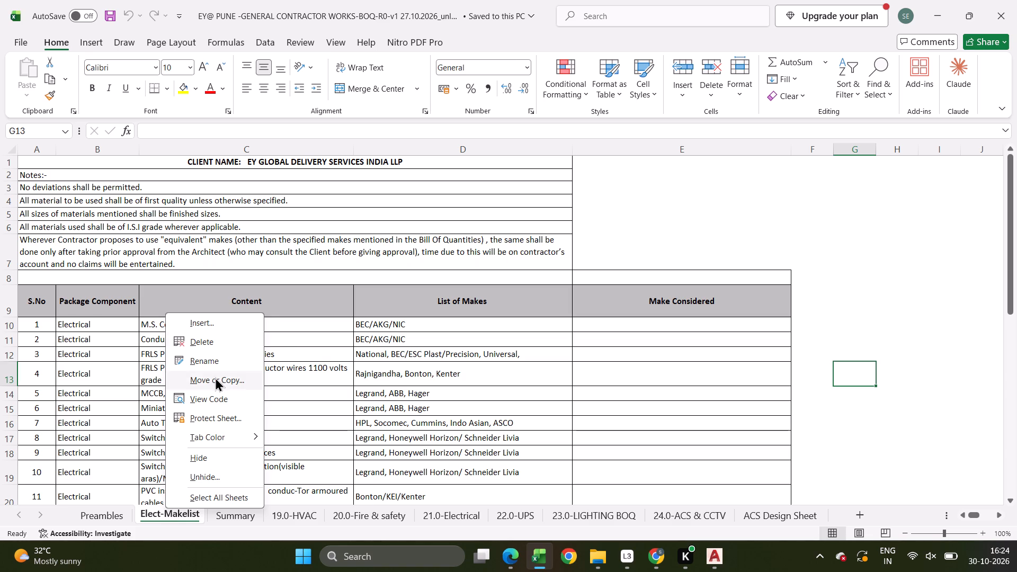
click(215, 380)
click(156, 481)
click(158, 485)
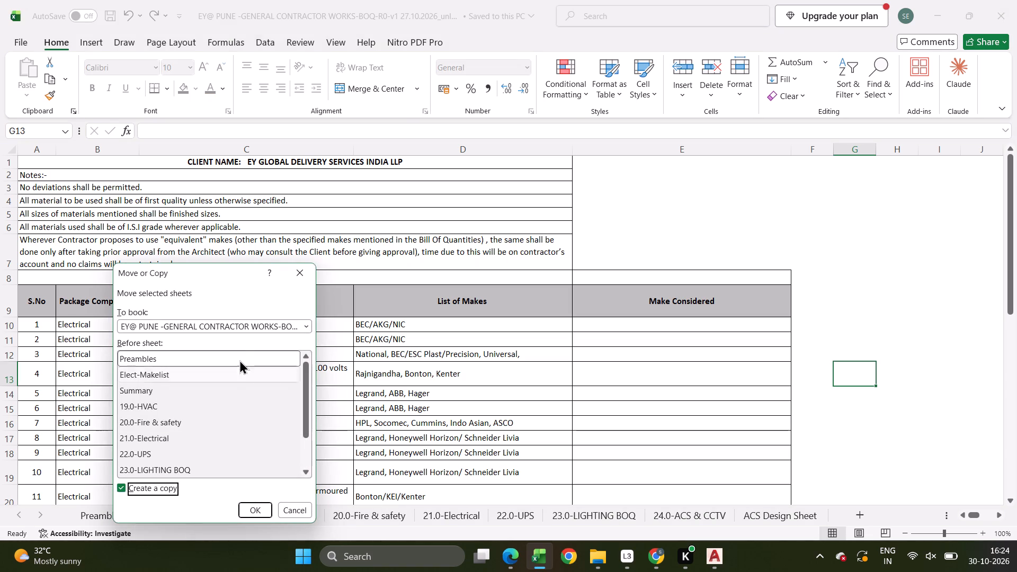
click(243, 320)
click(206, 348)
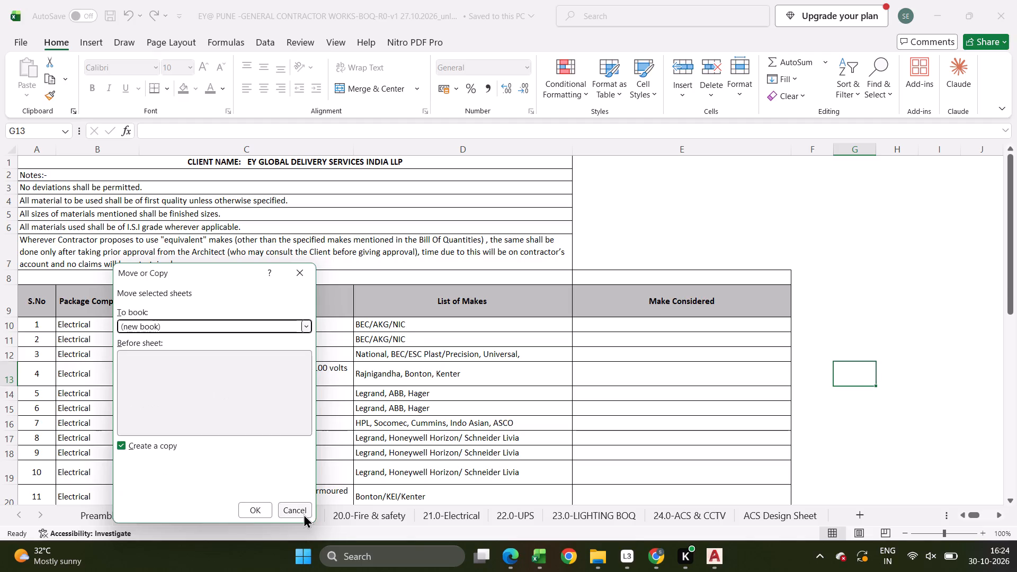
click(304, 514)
Copy the entire contents of the Elect-Makelist sheet.
click(4, 142)
click(4, 148)
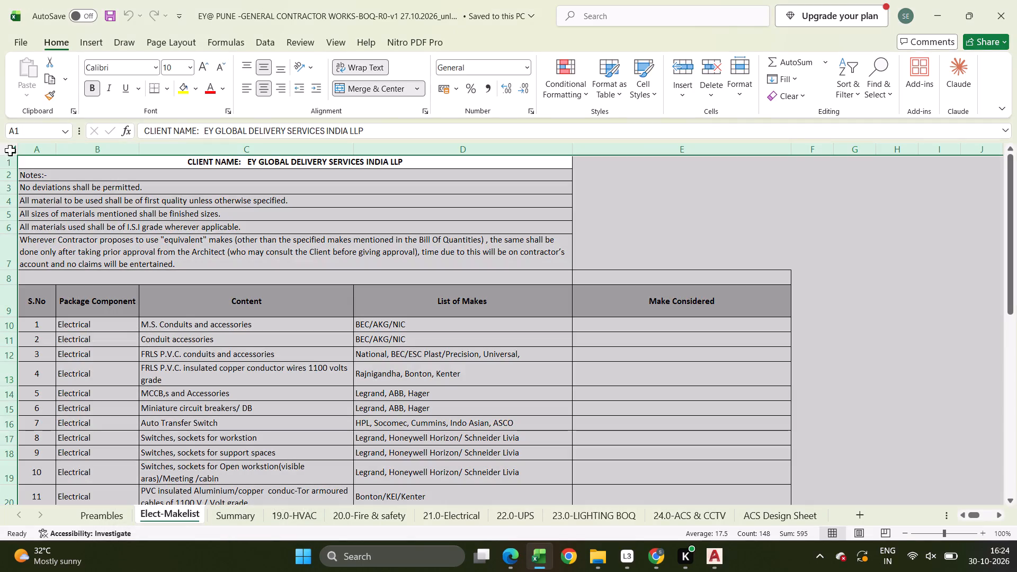
key(ctrl+c)
Create a new Excel worksheet file named MAKELIST in the Working folder of EY Embasy Pune.
key(alt+Tab)
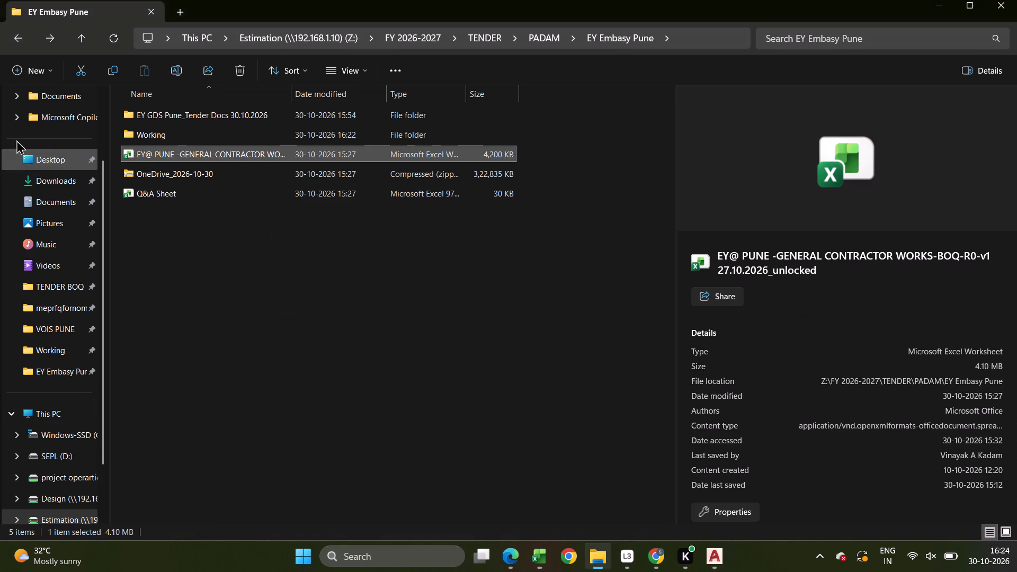
double_click(145, 140)
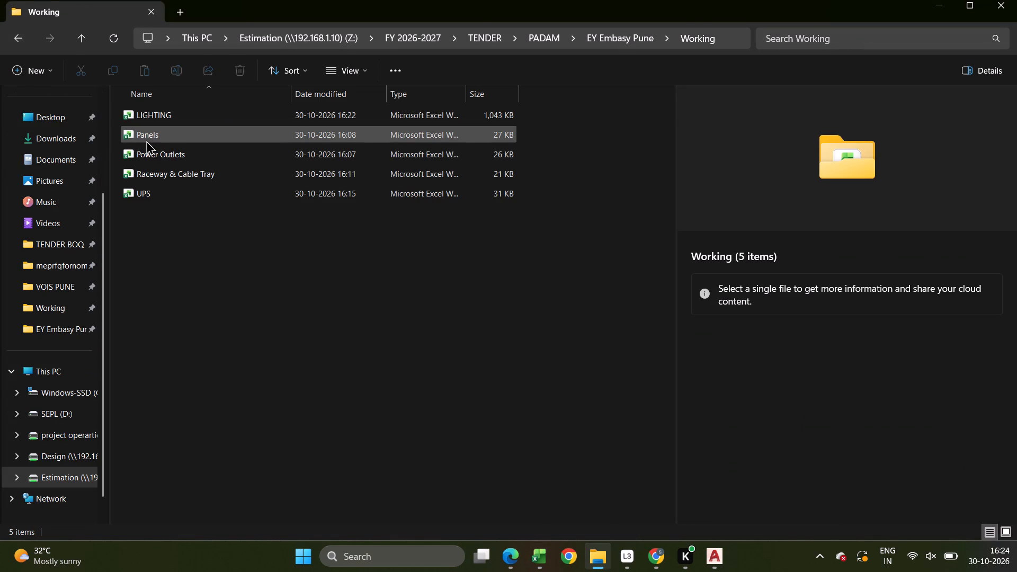
click(16, 81)
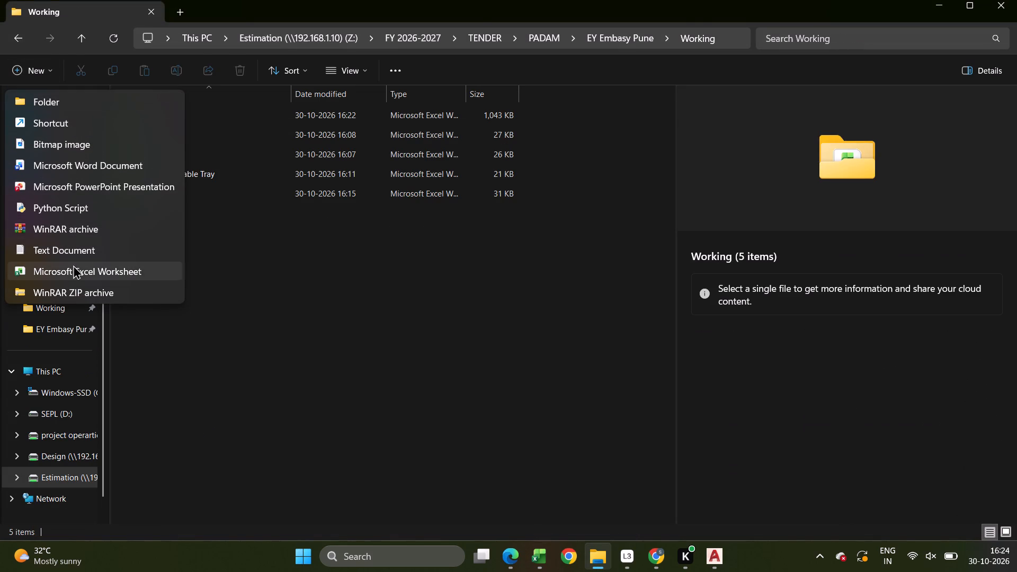
click(74, 267)
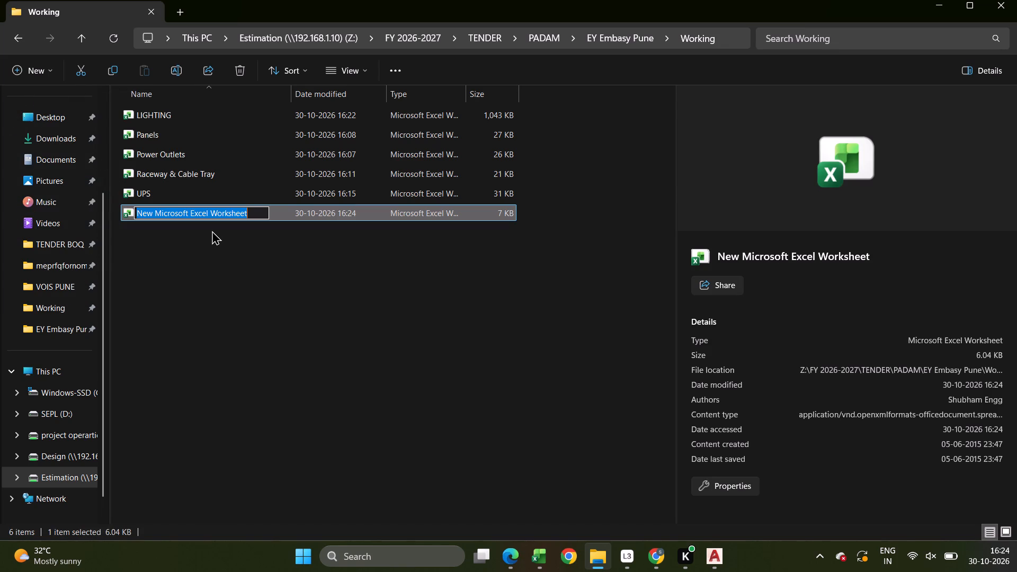
text(Makel)
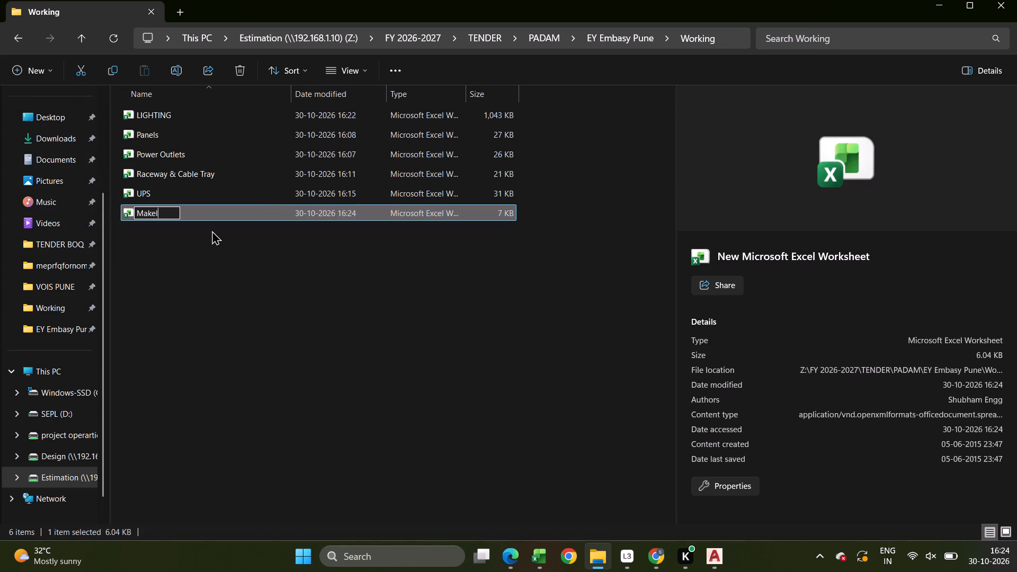
key(BackSpace)
key(BackSpace)
key(BackSpace)
key(BackSpace)
key(BackSpace)
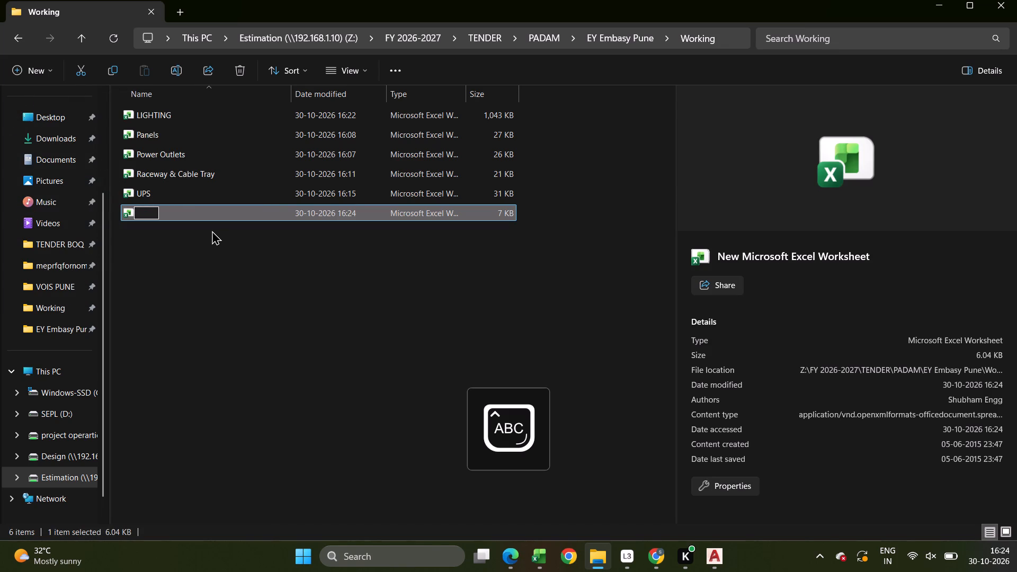
text(MAKELSI)
key(BackSpace)
key(BackSpace)
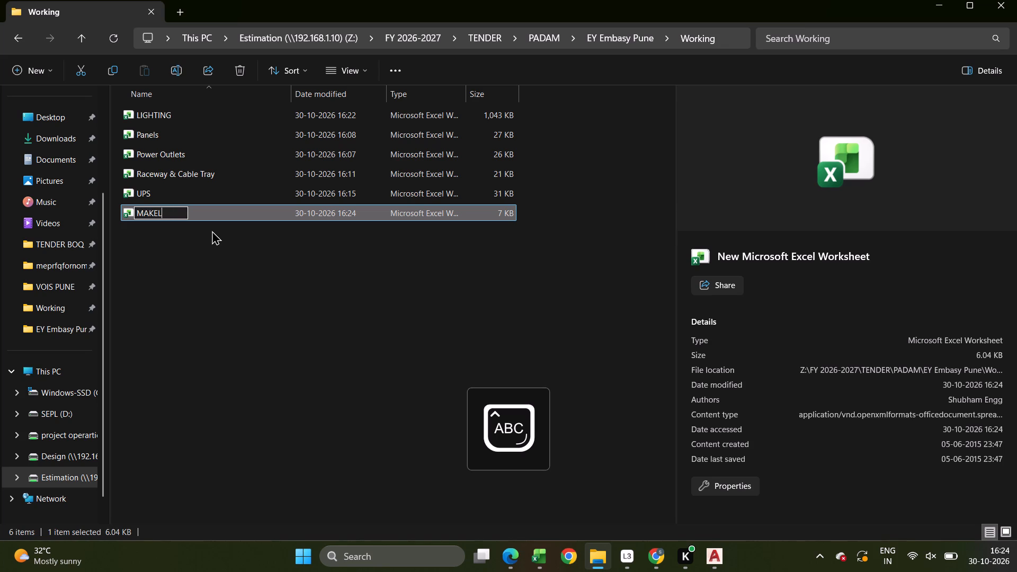
text(IST)
key(Return)
Open the MAKELIST workbook for editing, paste the copied make list over the whole of Sheet1, and save it.
key(Return)
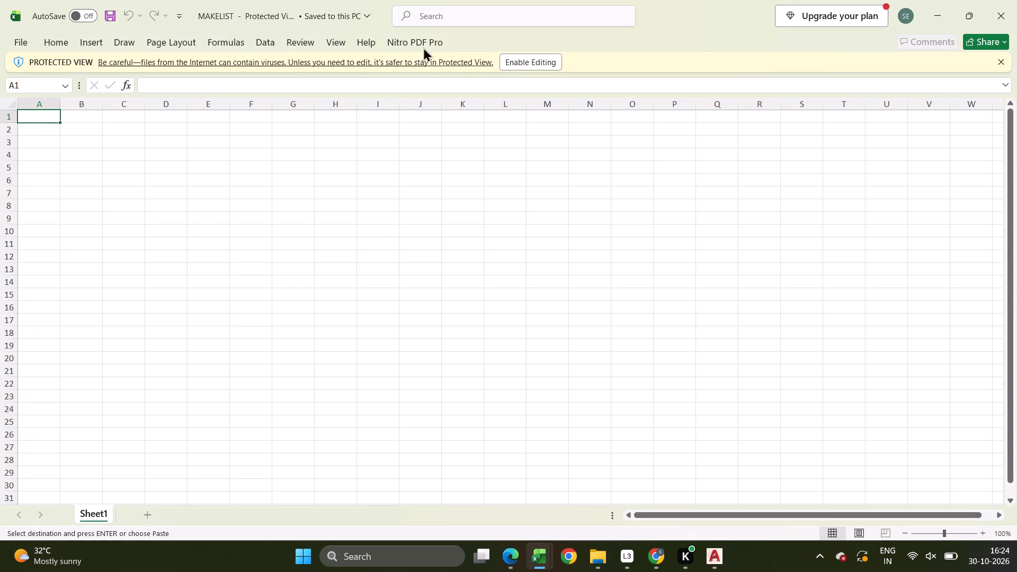
click(531, 58)
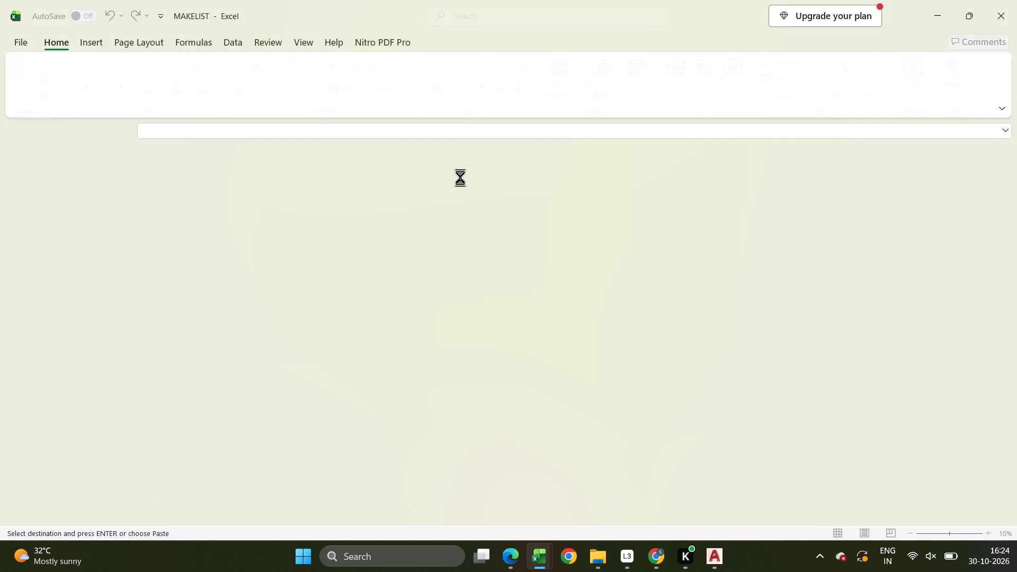
click(5, 146)
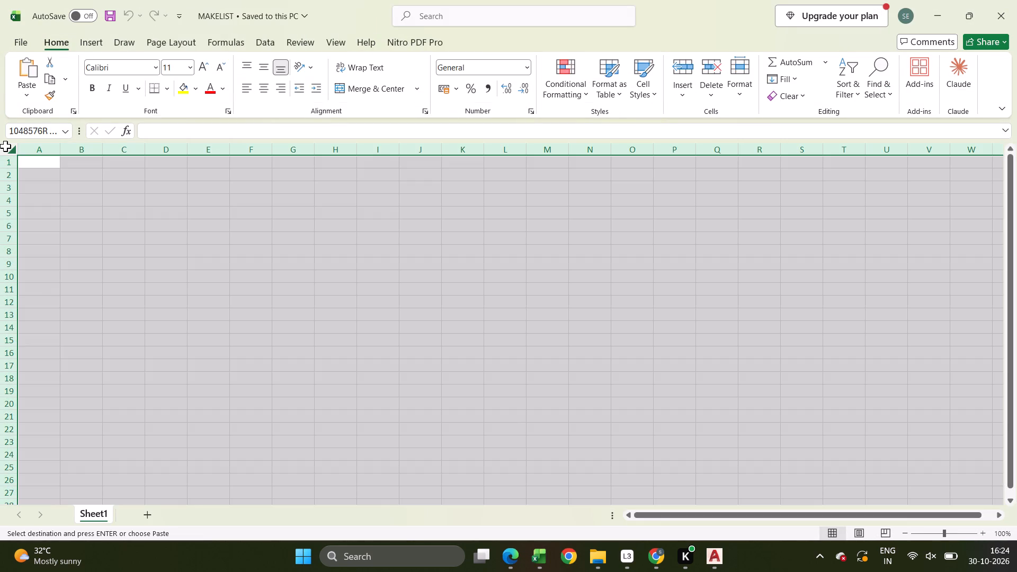
key(ctrl+v)
click(525, 253)
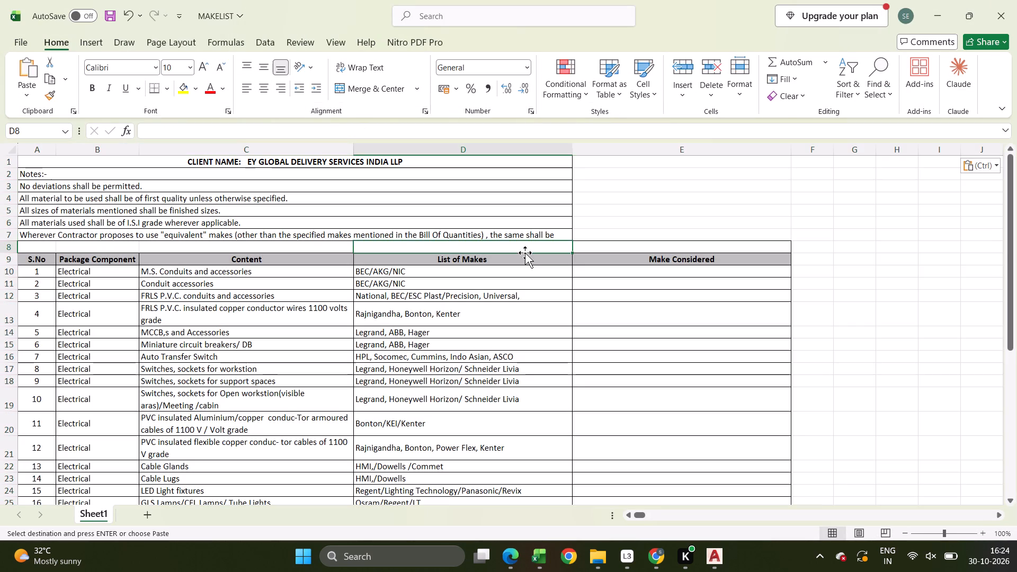
key(ctrl+s)
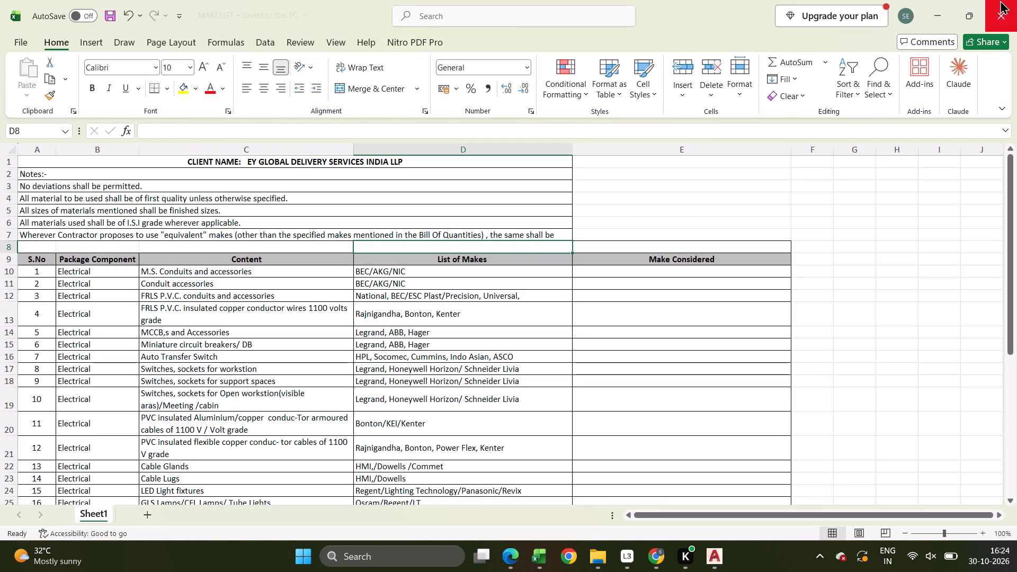
Close the MAKELIST workbook and return to the Working folder of EY Embasy Pune in File Explorer.
click(1000, 0)
click(945, 8)
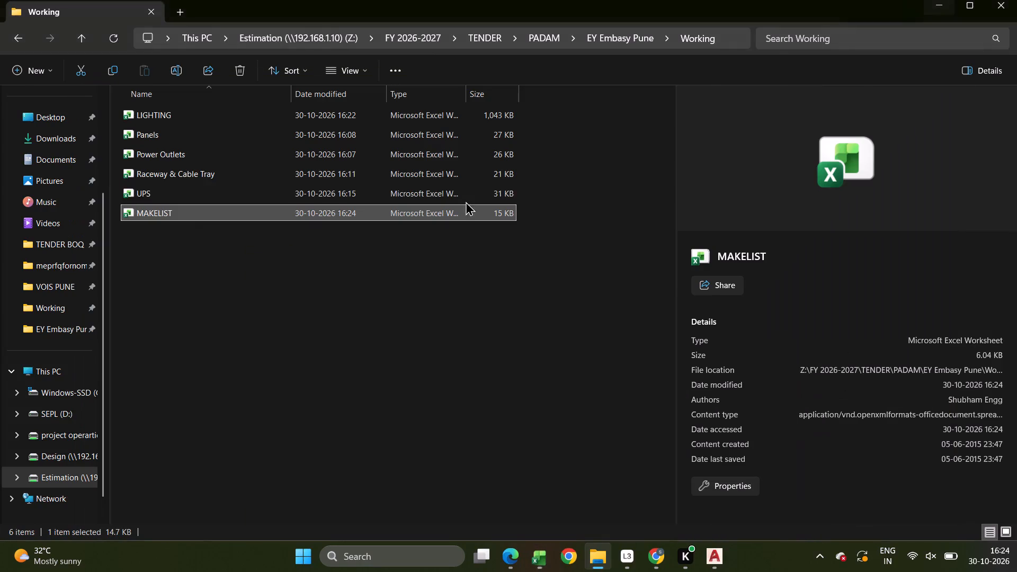
Carry the MAKELIST file from the Working folder over to the email inbox window in Chrome.
drag(174, 211, 473, 253)
key(alt+Tab)
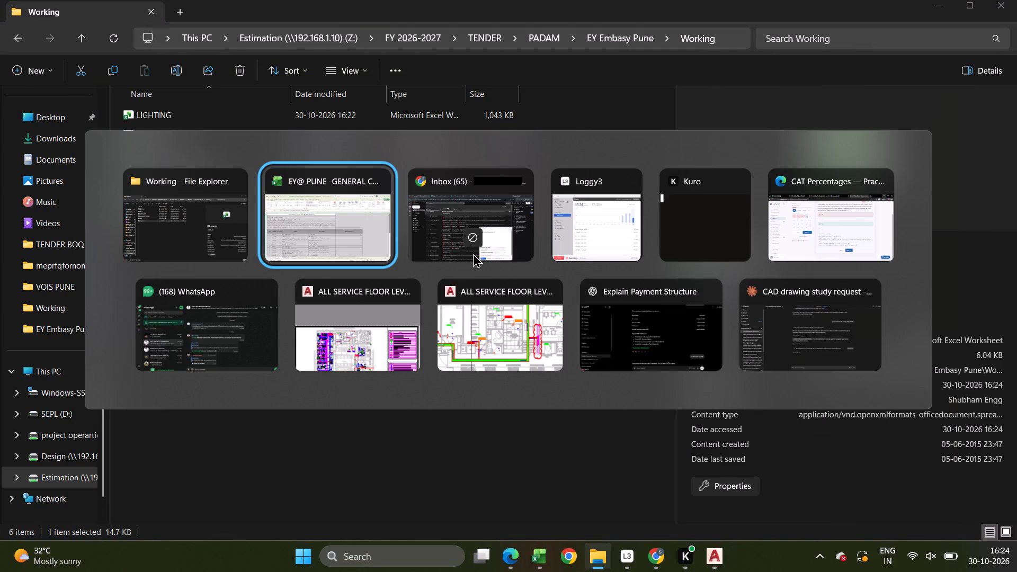
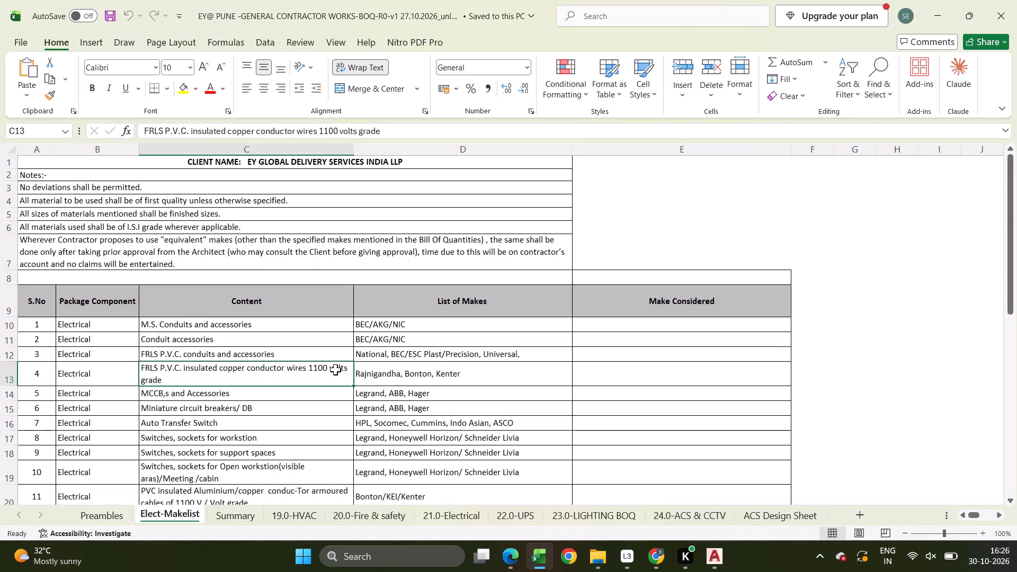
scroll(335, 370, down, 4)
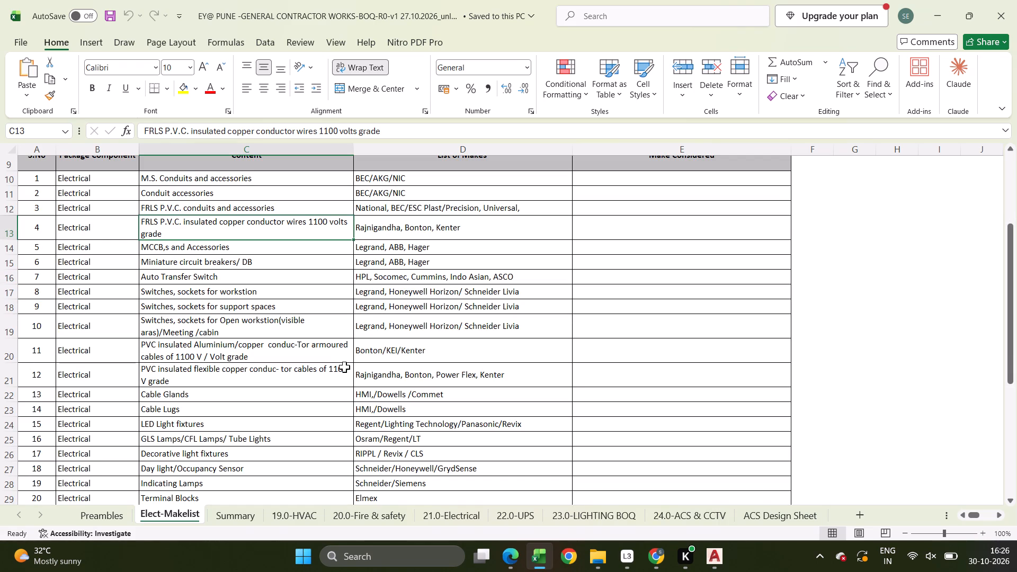
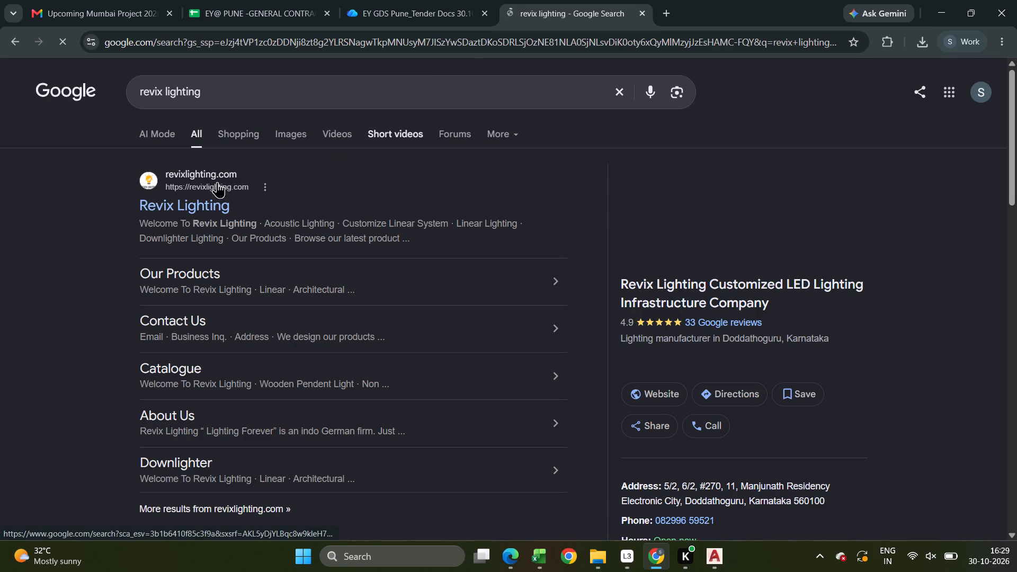
Open the Contact Us page of the Revix Lighting website from the search results and look up the company's email contact.
click(217, 182)
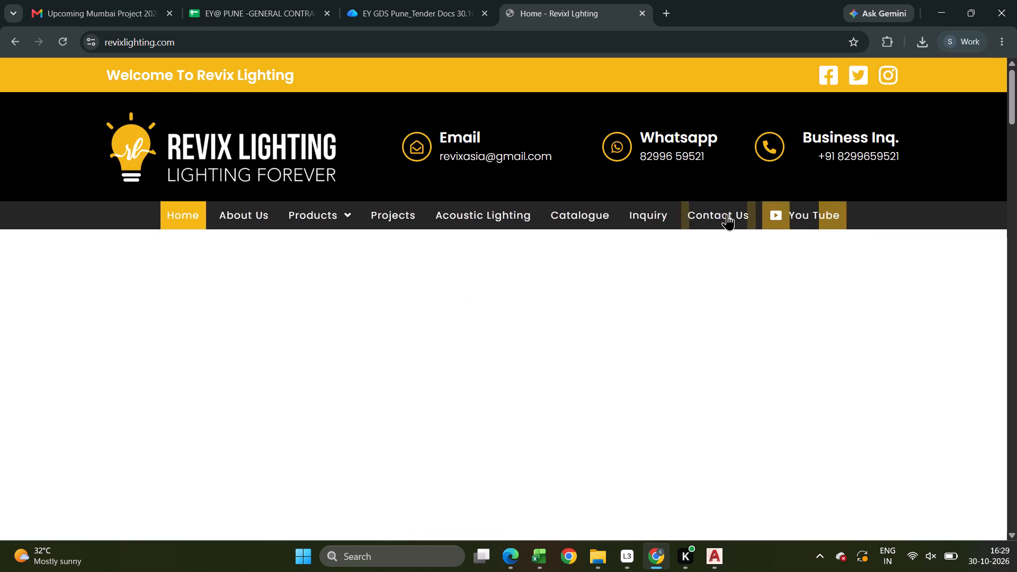
click(718, 210)
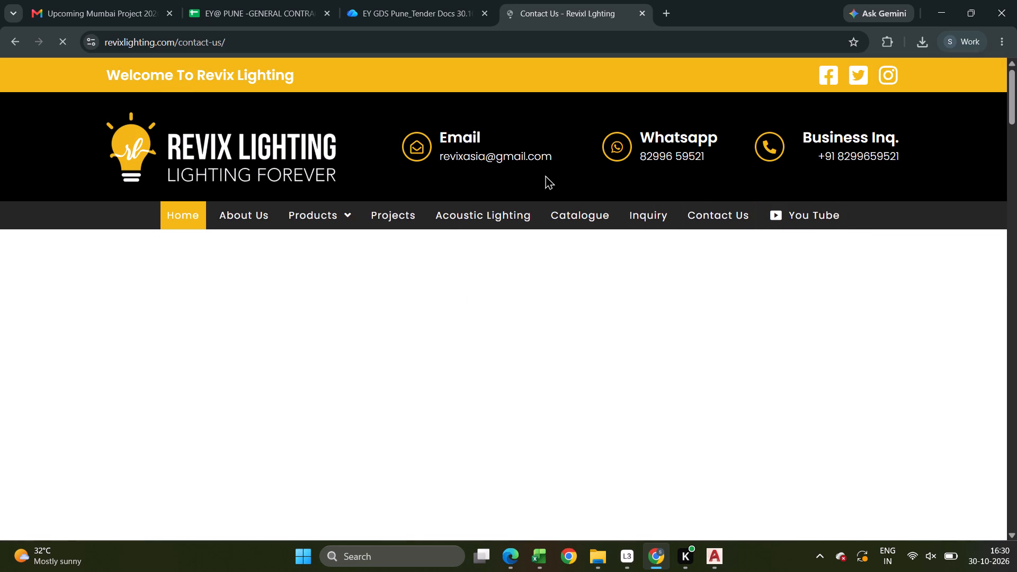
drag(572, 161, 438, 169)
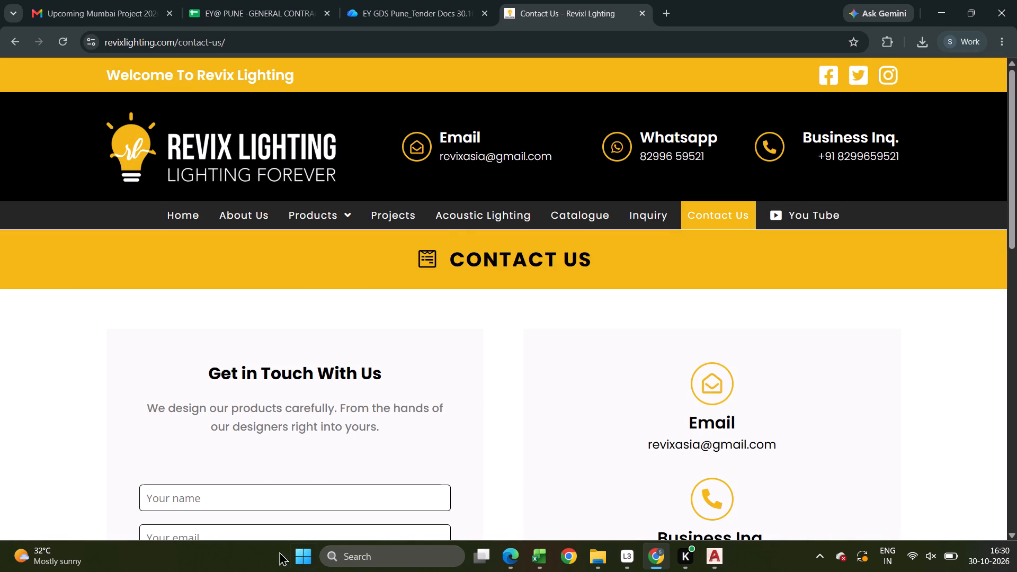
scroll(449, 242, down, 5)
scroll(477, 308, up, 4)
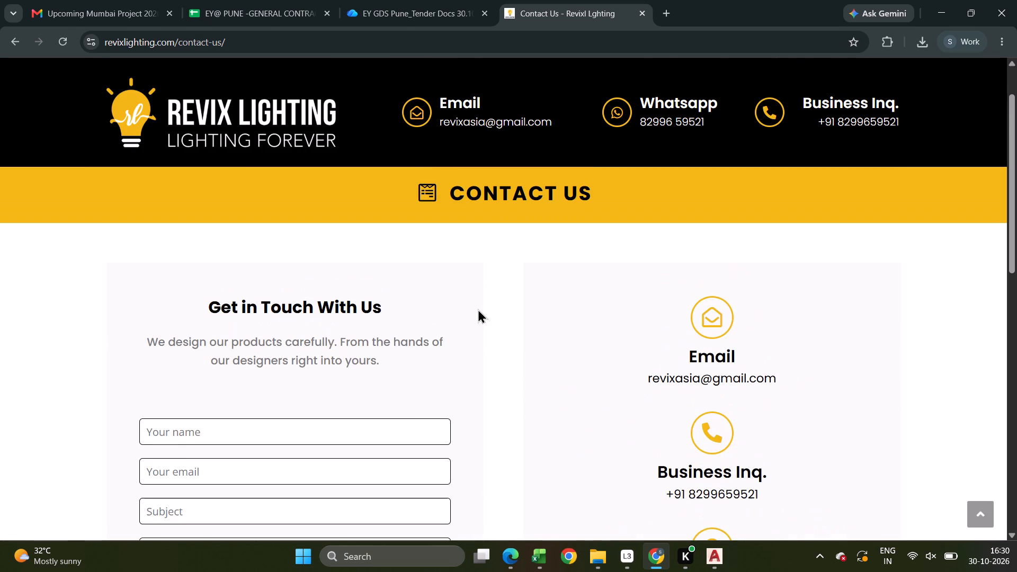
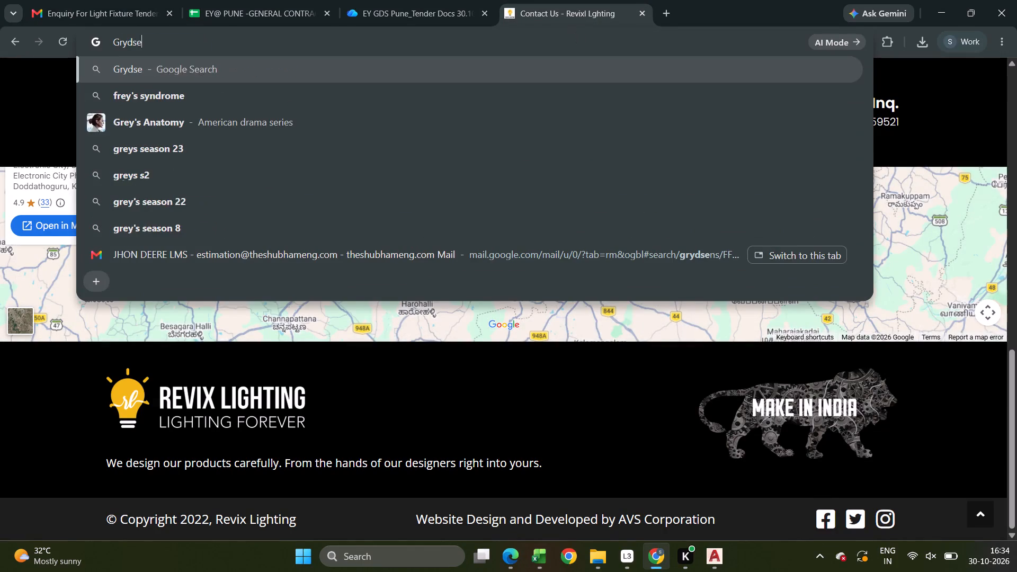
Search the web for "grydsense com" and open GrydSense's Contact Us page at its contact details.
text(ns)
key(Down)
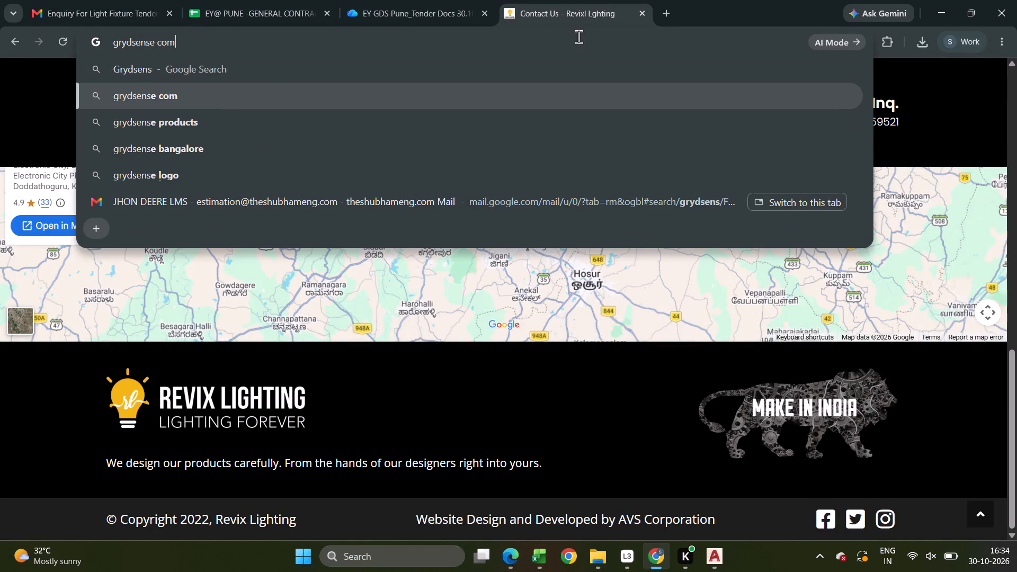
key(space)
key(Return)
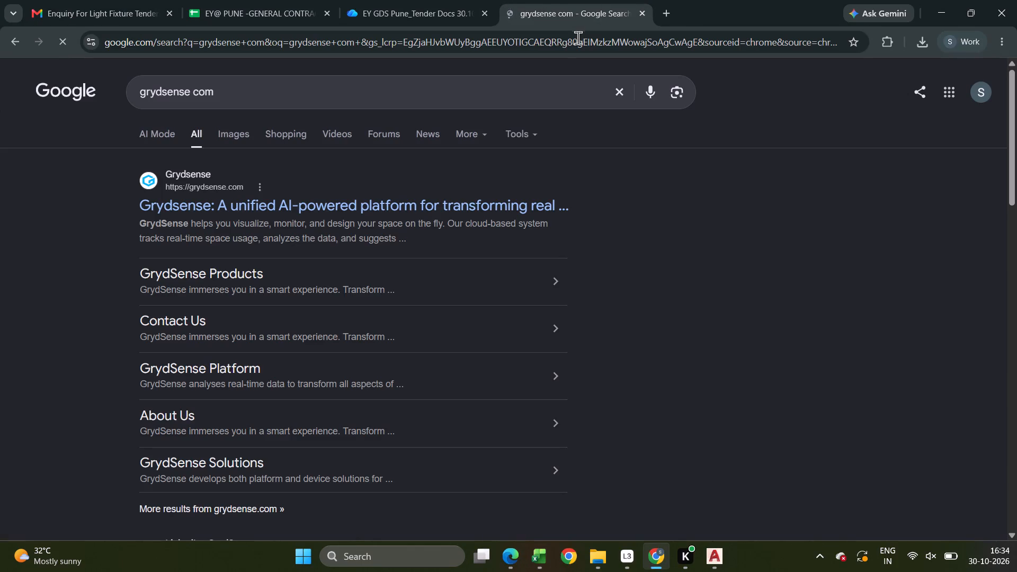
click(139, 319)
click(146, 318)
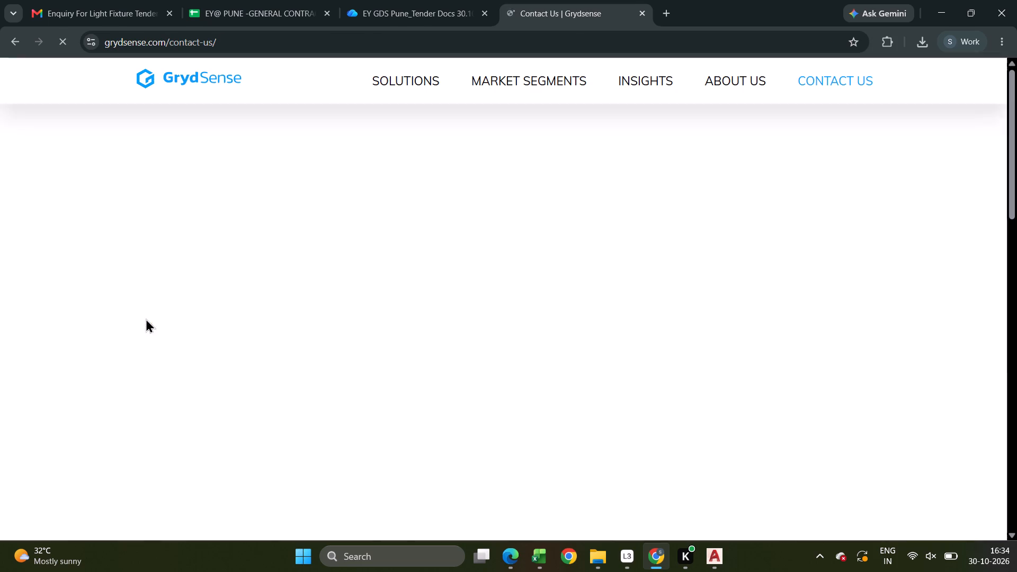
scroll(636, 248, down, 2)
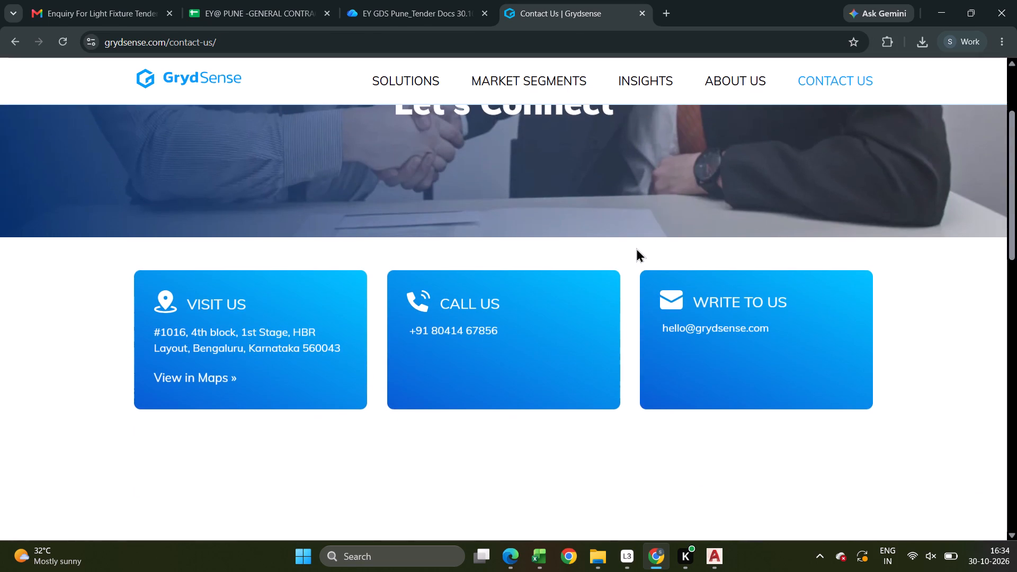
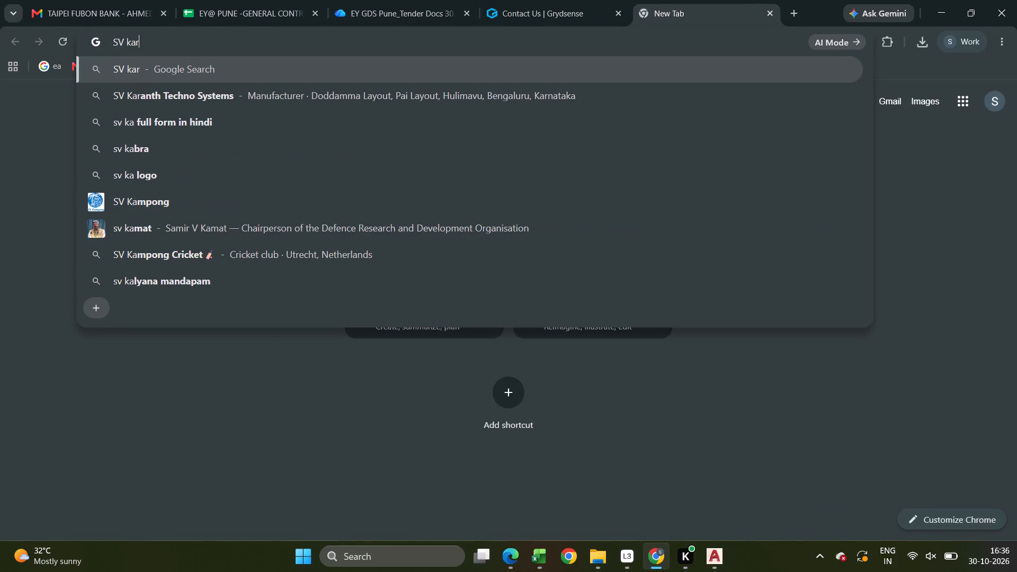
Search Google for the suggested company SV Karanth Techno Systems and expand its AI overview.
key(Down)
key(Return)
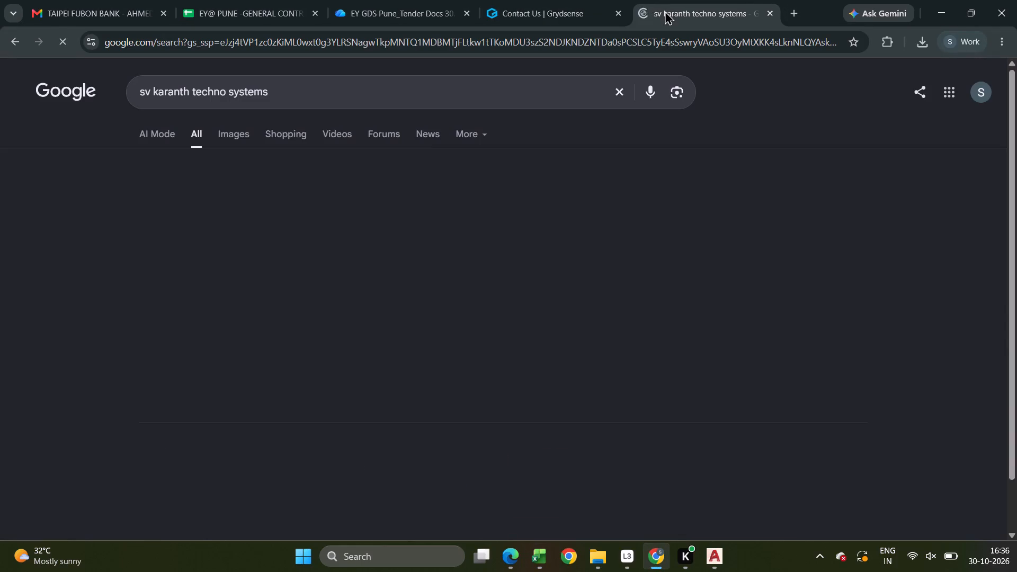
click(396, 376)
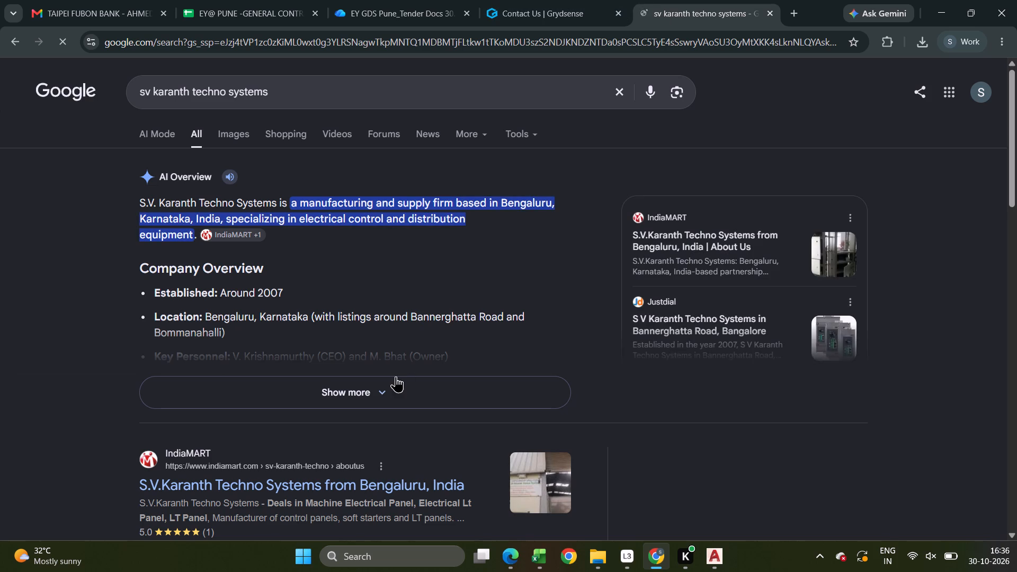
Examine the Google search overview and result listings for SV Karanth Techno Systems, covering company details, products and services.
scroll(396, 376, down, 2)
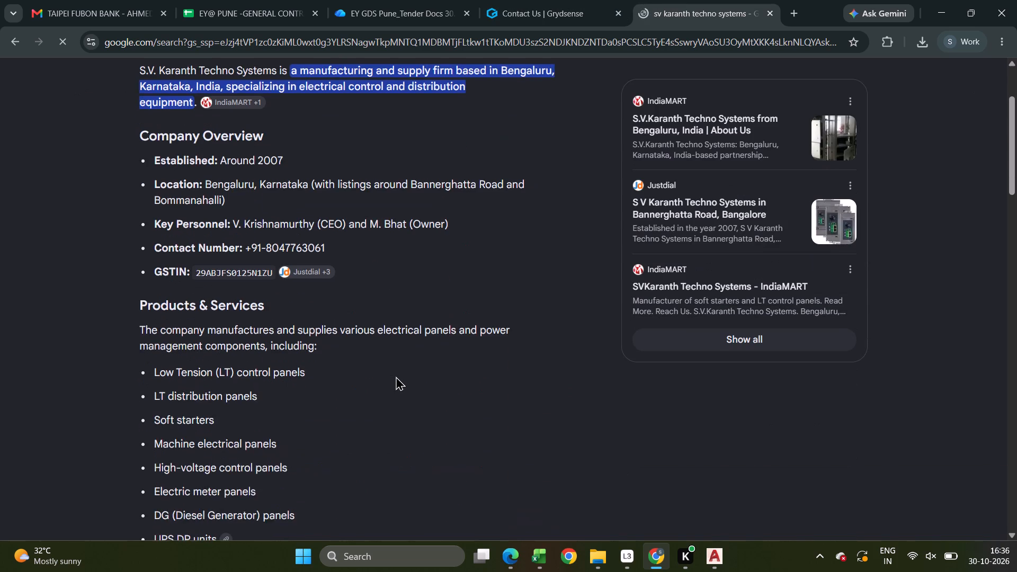
scroll(396, 376, down, 3)
scroll(396, 376, up, 4)
scroll(396, 376, down, 5)
scroll(344, 399, down, 1)
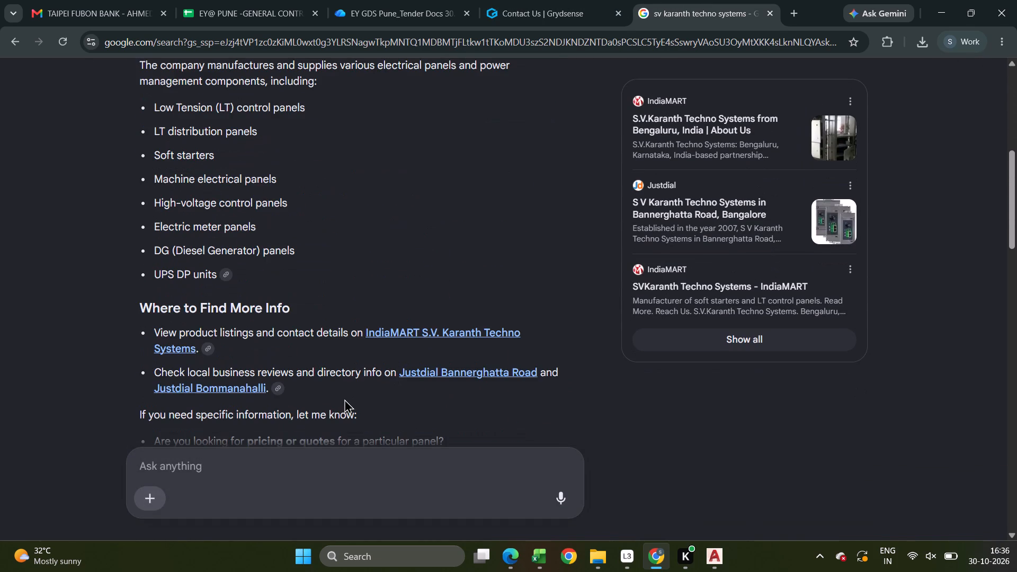
scroll(344, 399, down, 1)
scroll(346, 398, up, 7)
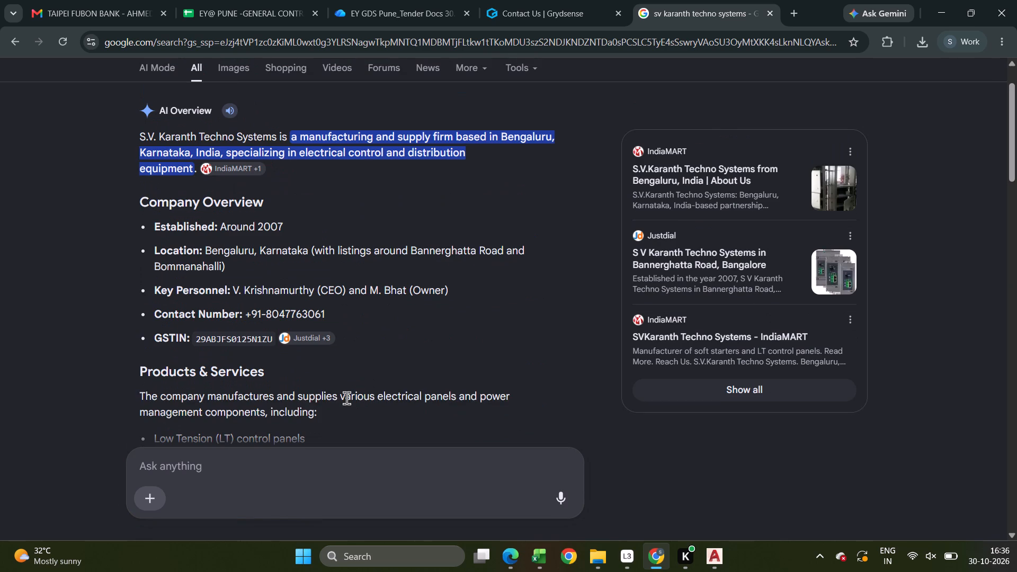
scroll(346, 398, down, 12)
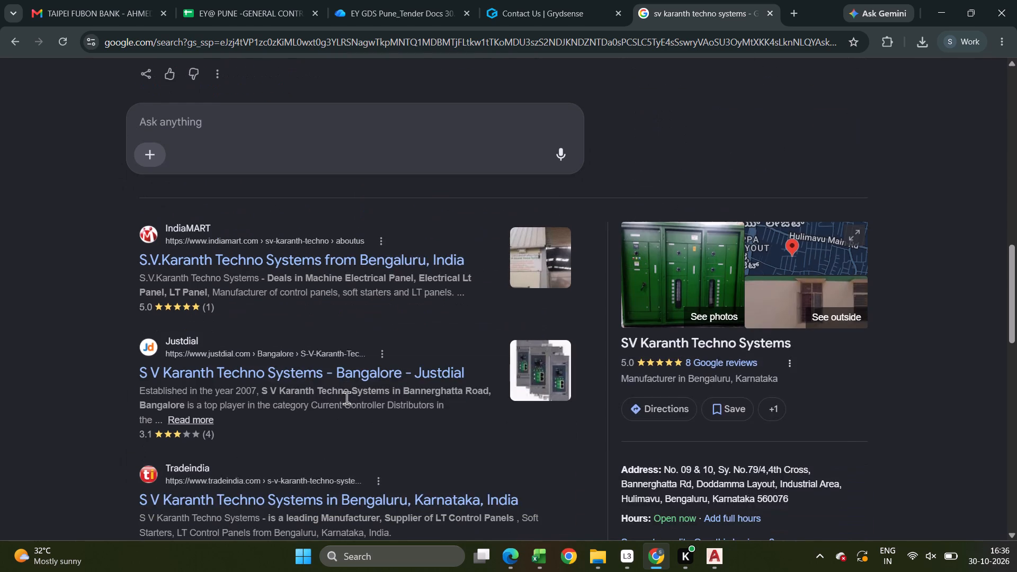
Open the IndiaMART About Us page of S.V.Karanth Techno Systems and look over its company images.
click(345, 265)
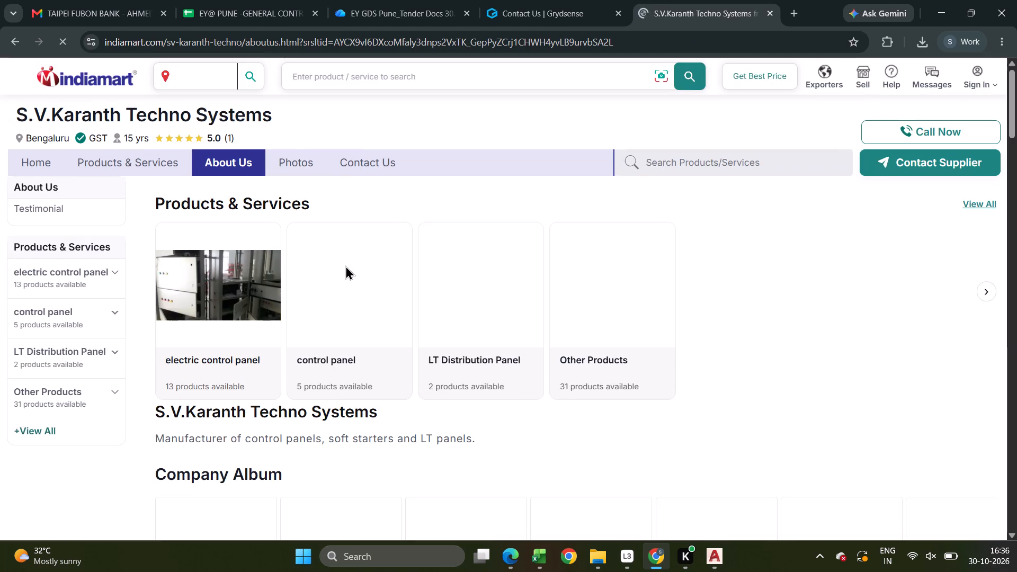
scroll(345, 265, down, 10)
scroll(345, 265, up, 3)
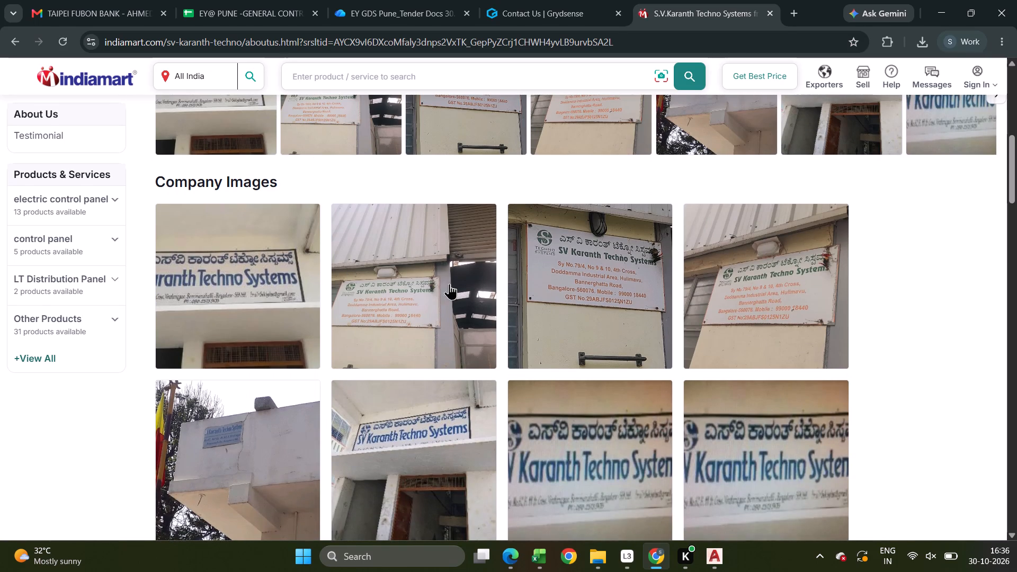
scroll(742, 382, down, 1)
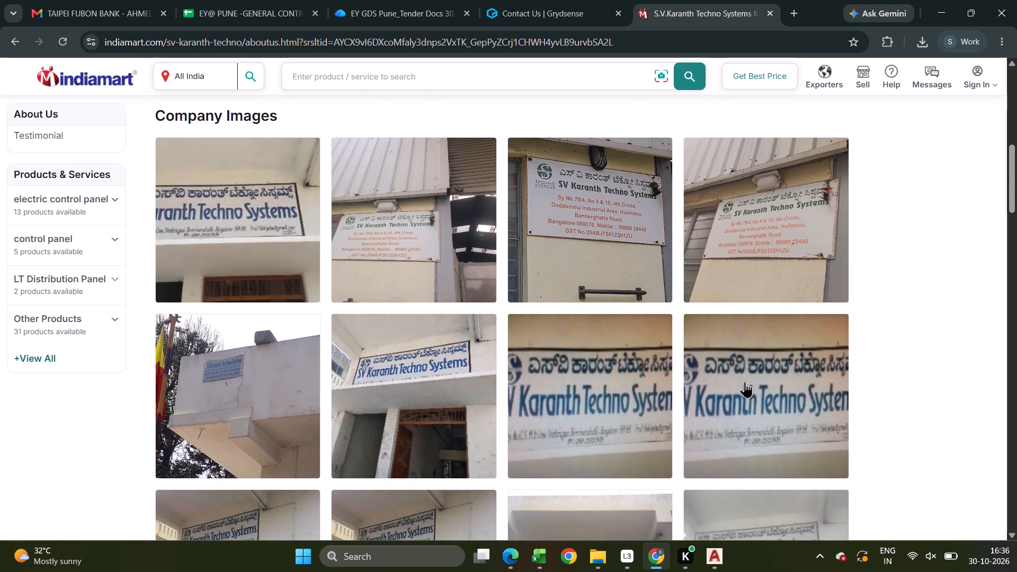
Browse the enlarged company images of S.V.Karanth Techno Systems, viewing the signboard, building and workshop photos.
click(746, 381)
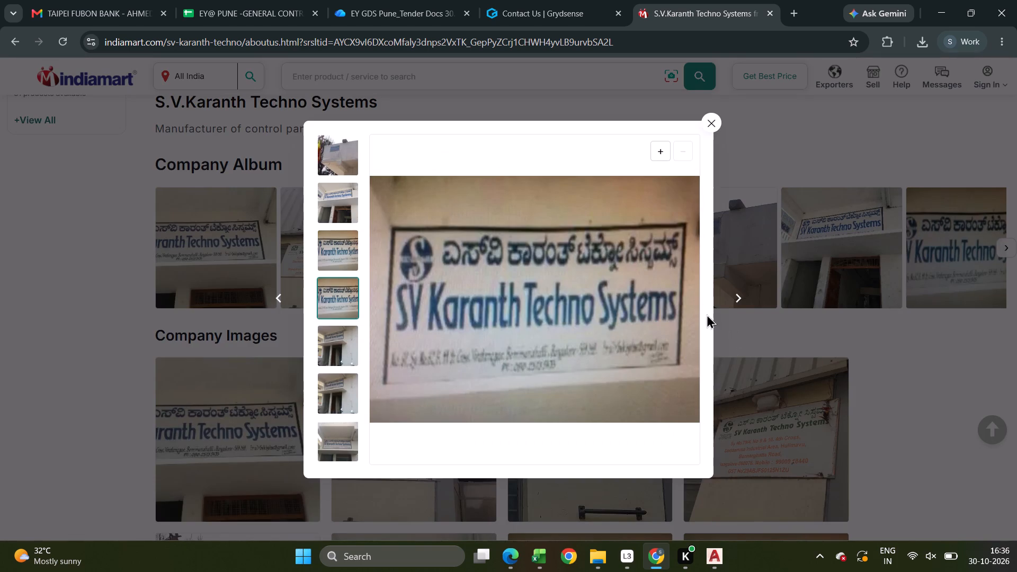
click(332, 342)
click(338, 382)
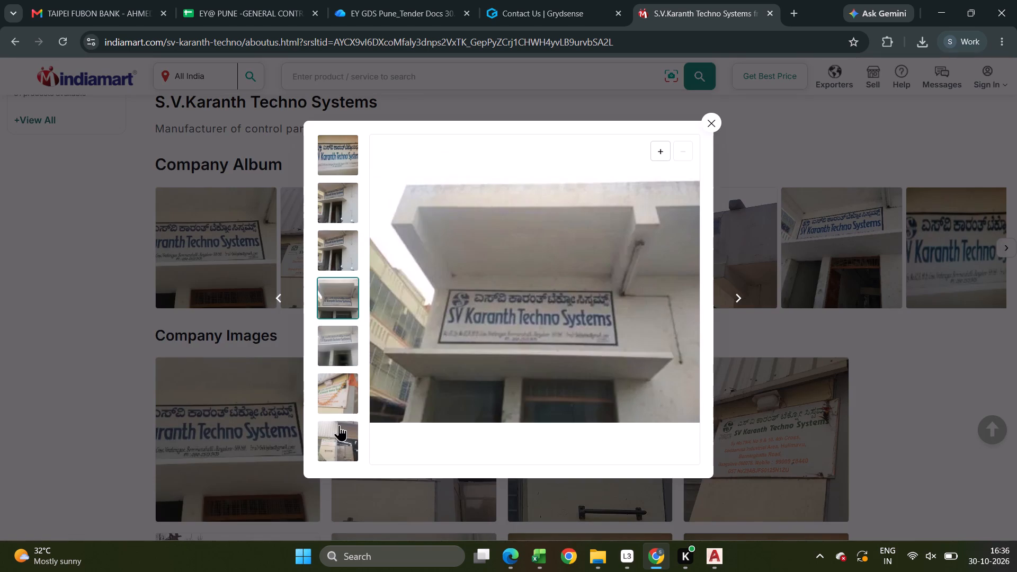
click(339, 427)
click(340, 444)
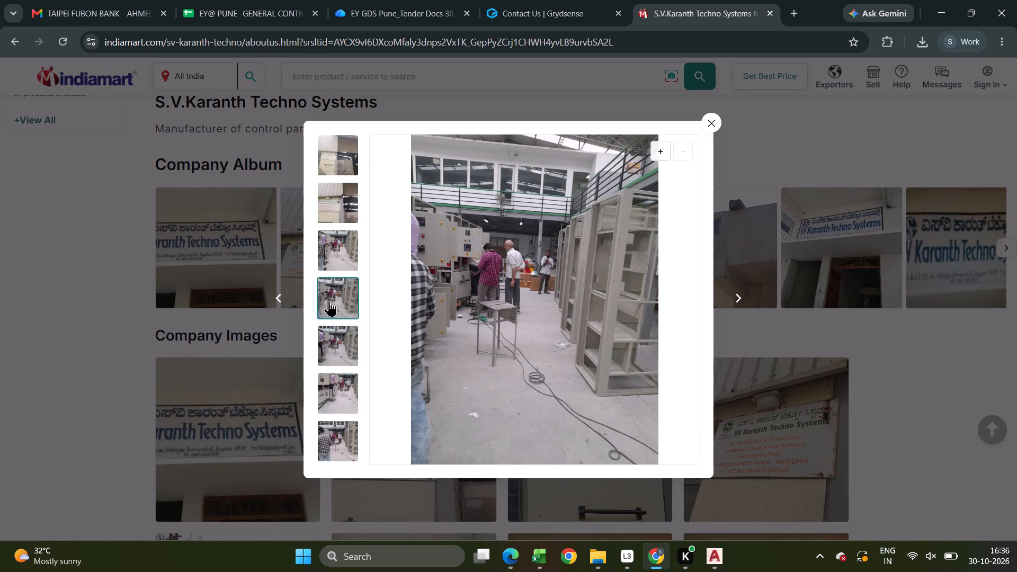
scroll(337, 171, up, 7)
click(334, 154)
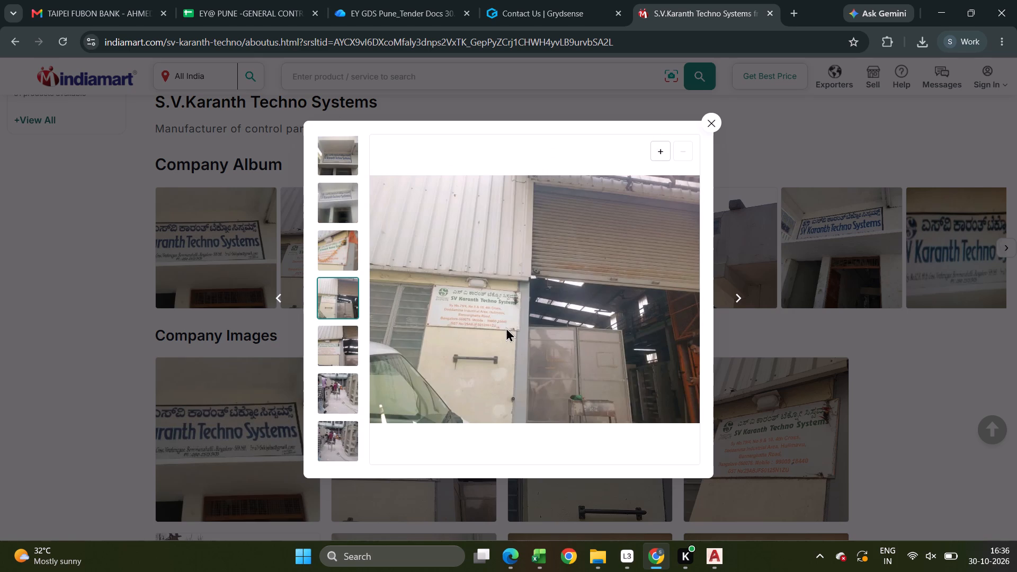
Examine the signboard photos of S.V.Karanth Techno Systems at enlarged size for the address and contact details, and close the image viewer.
double_click(506, 327)
scroll(484, 333, up, 7)
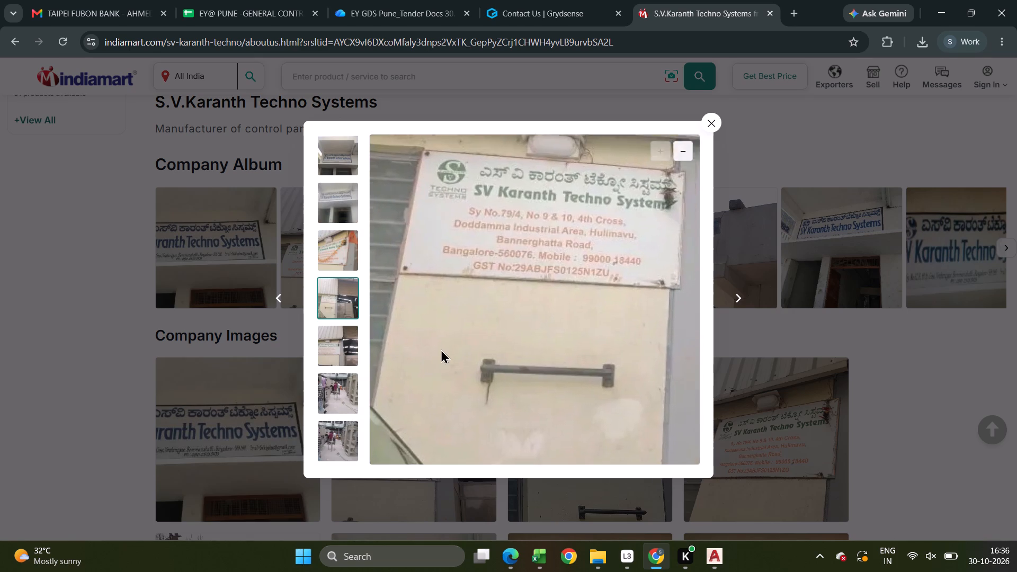
click(441, 348)
click(335, 202)
scroll(566, 288, up, 5)
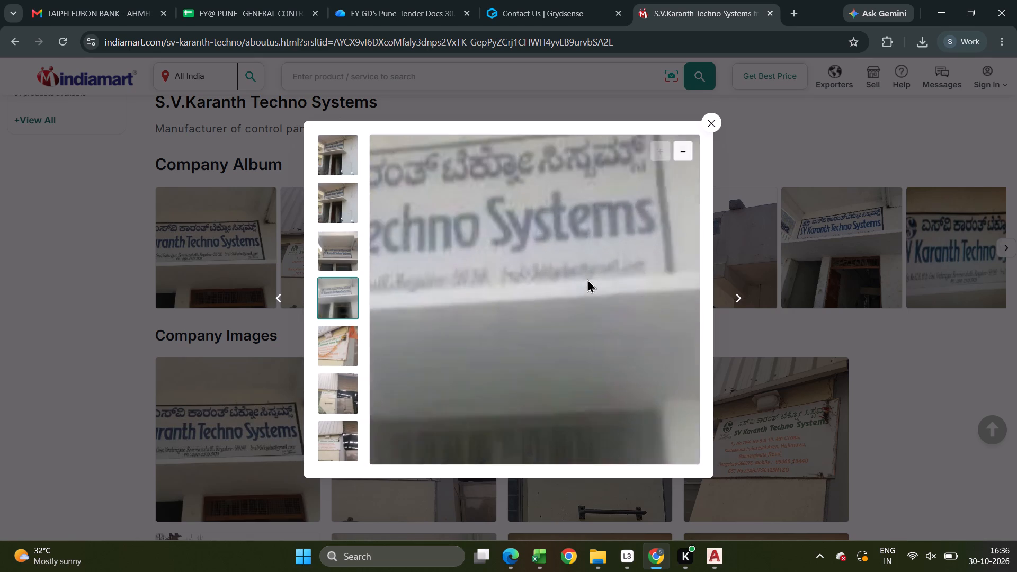
scroll(564, 287, up, 1)
click(890, 307)
scroll(741, 375, down, 6)
click(626, 395)
scroll(567, 338, up, 8)
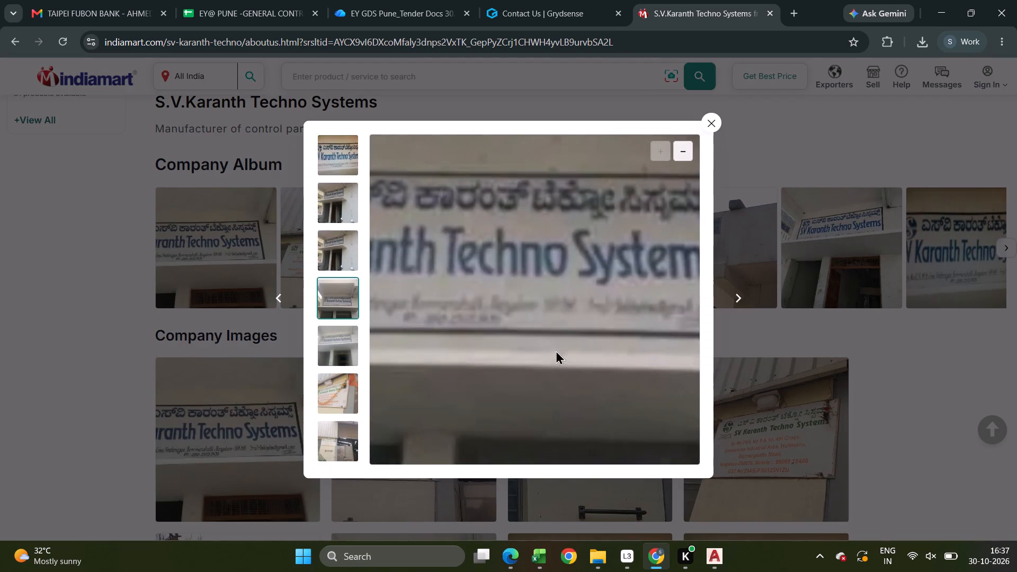
click(861, 361)
Look through the remaining company images, basic information, statutory profile and ratings on the S.V.Karanth Techno Systems About Us page.
scroll(626, 402, down, 6)
scroll(584, 388, down, 9)
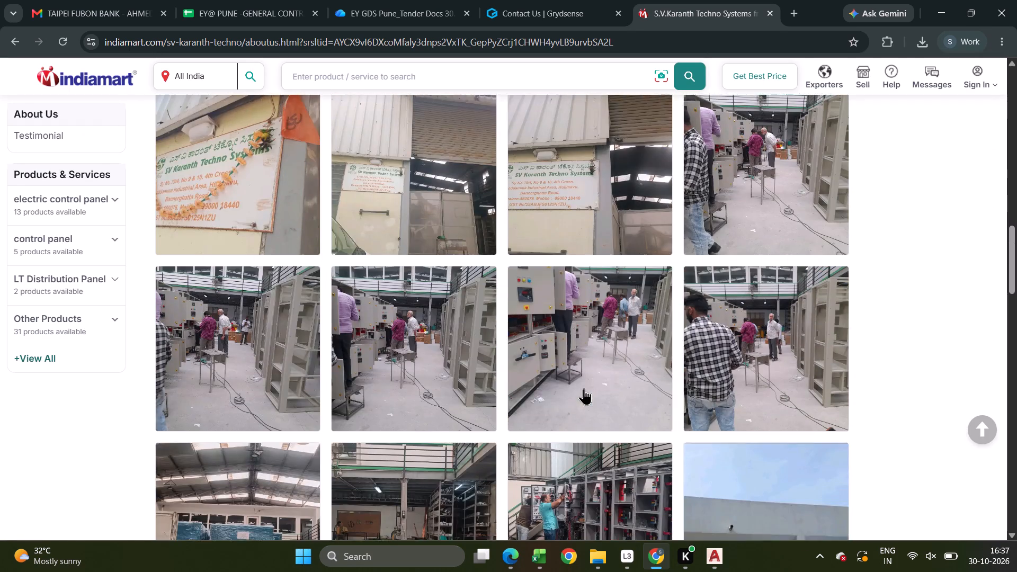
scroll(584, 388, down, 16)
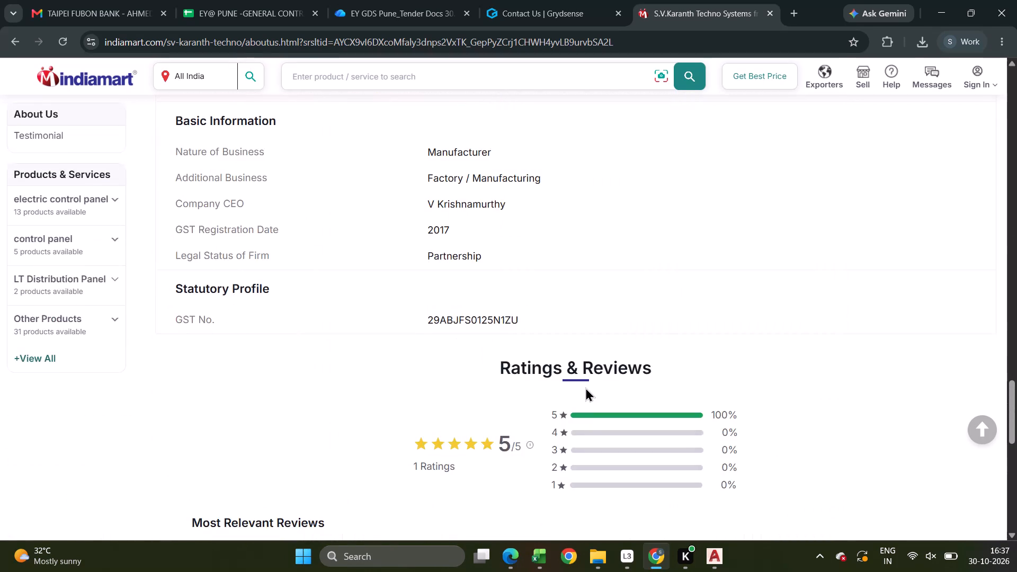
scroll(585, 387, down, 7)
scroll(585, 387, up, 1)
Return to the Google results for sv karanth techno systems and look through the lower listings and related searches.
click(9, 43)
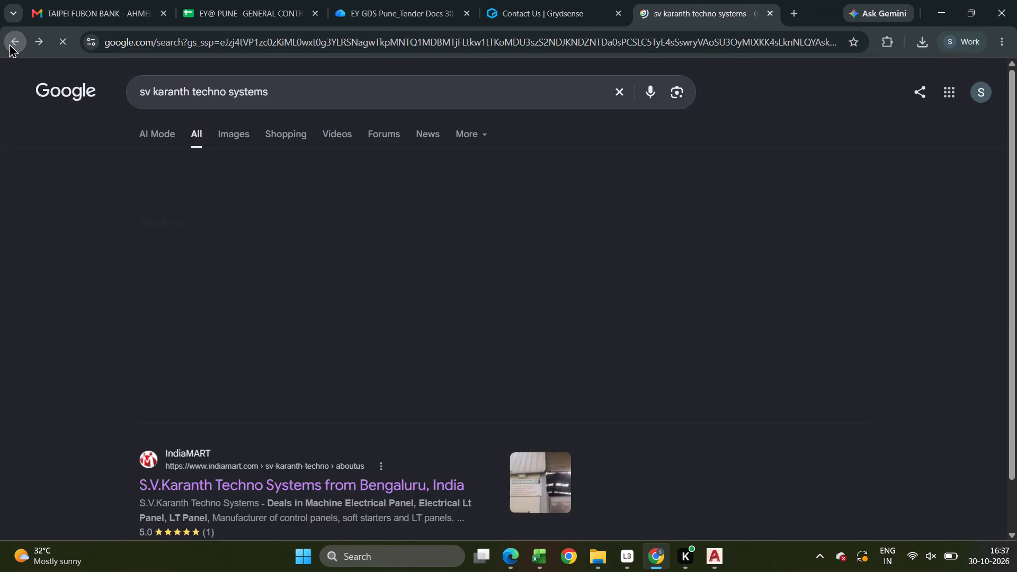
scroll(314, 264, down, 4)
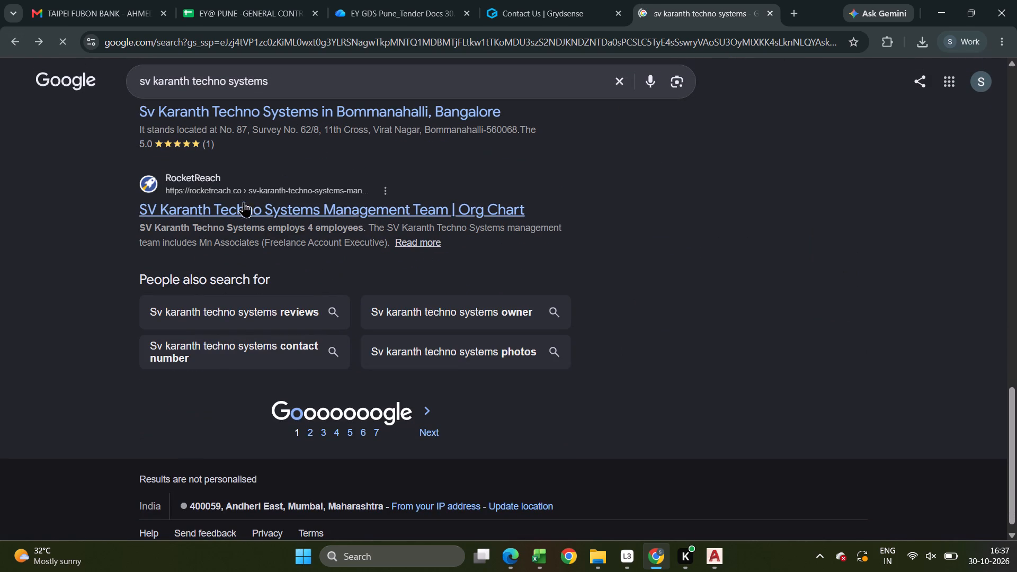
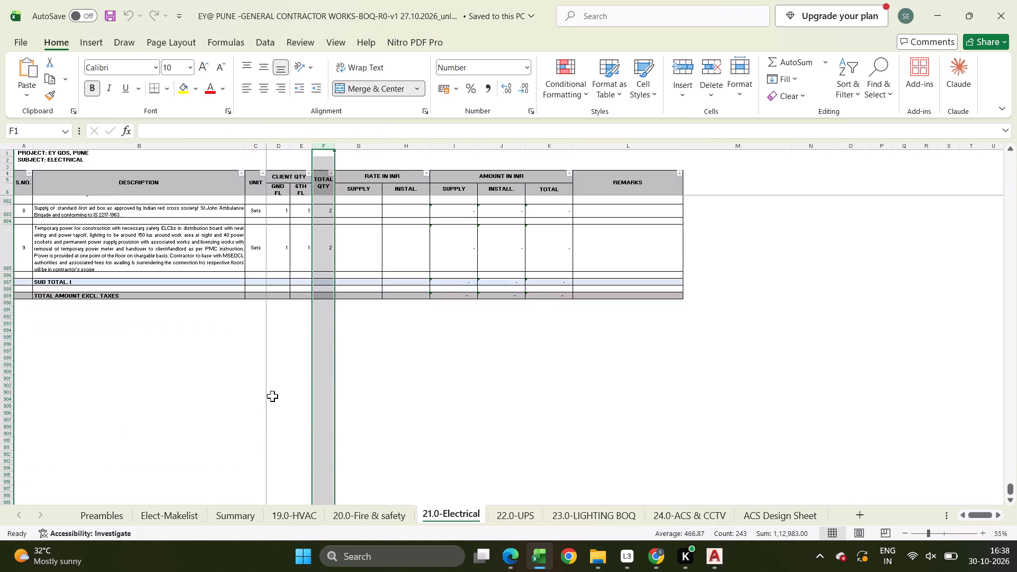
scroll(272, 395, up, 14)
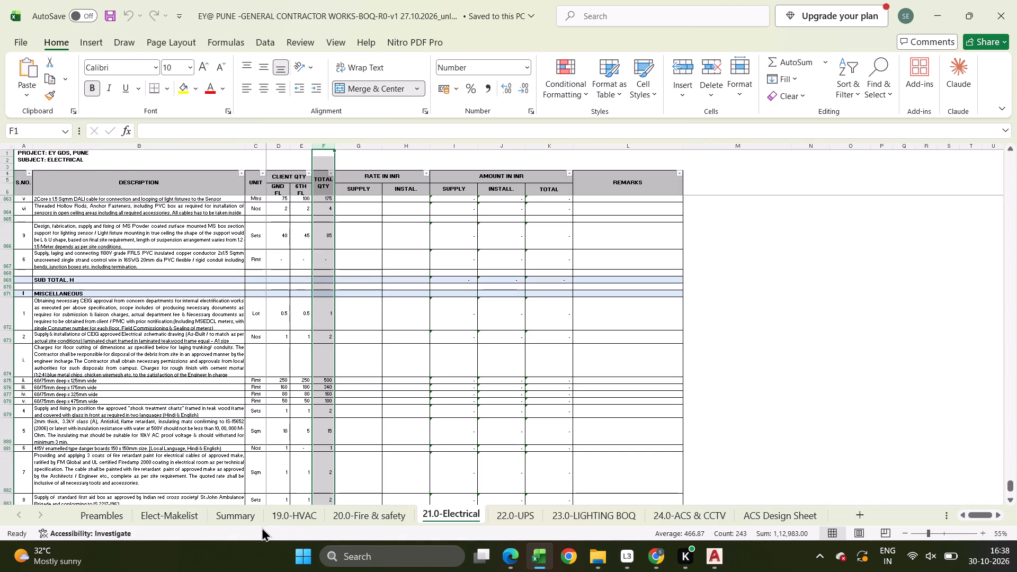
Look over the Summary and 22.0-UPS sheets of the EY Pune BOQ.
click(249, 524)
scroll(263, 504, up, 4)
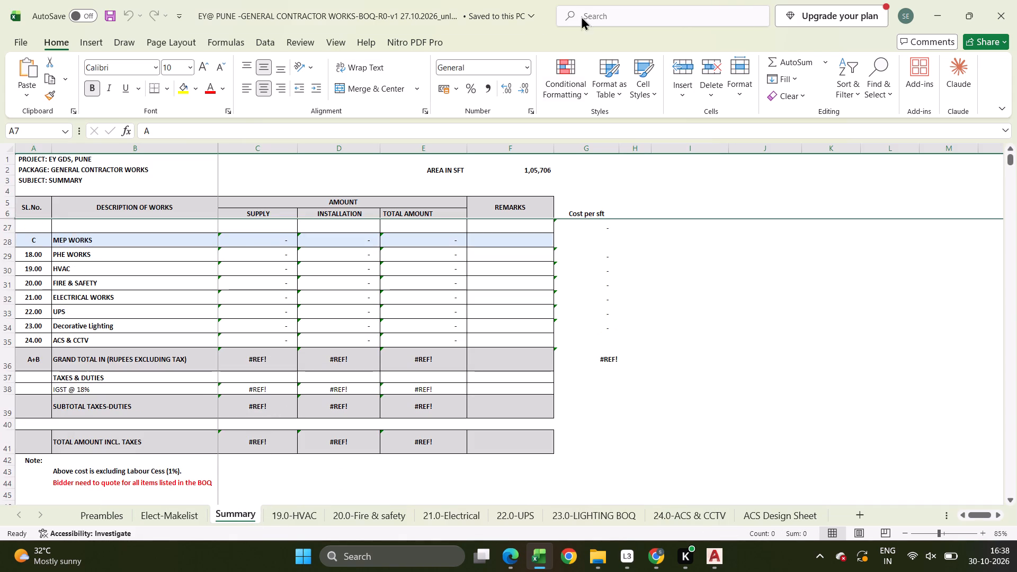
click(514, 518)
scroll(308, 470, up, 12)
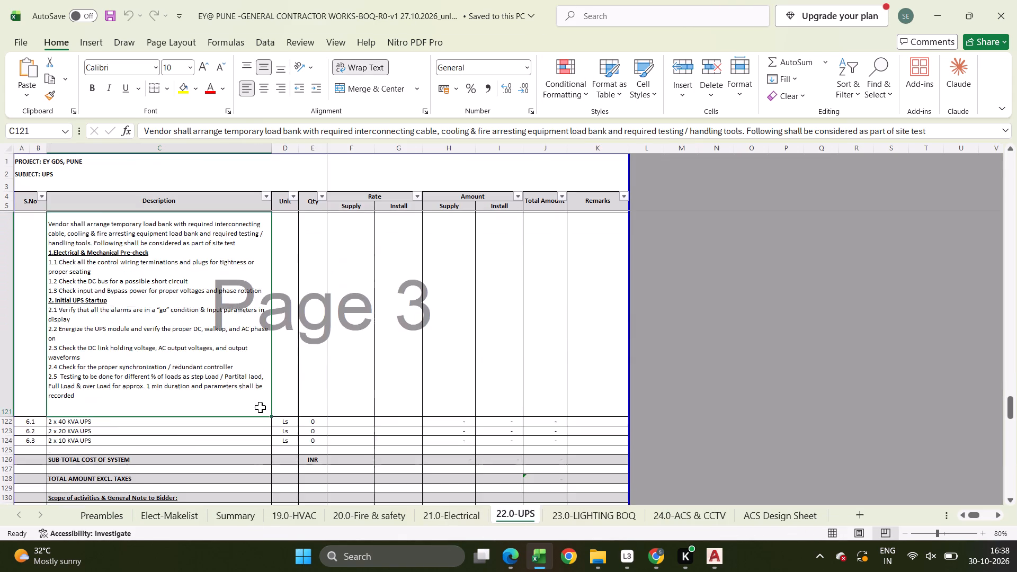
scroll(260, 407, up, 12)
Copy the whole SENSOR CONTROLLED LIGHT FIXTURES & ACCESSORIES section, from heading H through SUB TOTAL. H, on the 21.0-Electrical sheet.
click(457, 522)
scroll(186, 435, up, 10)
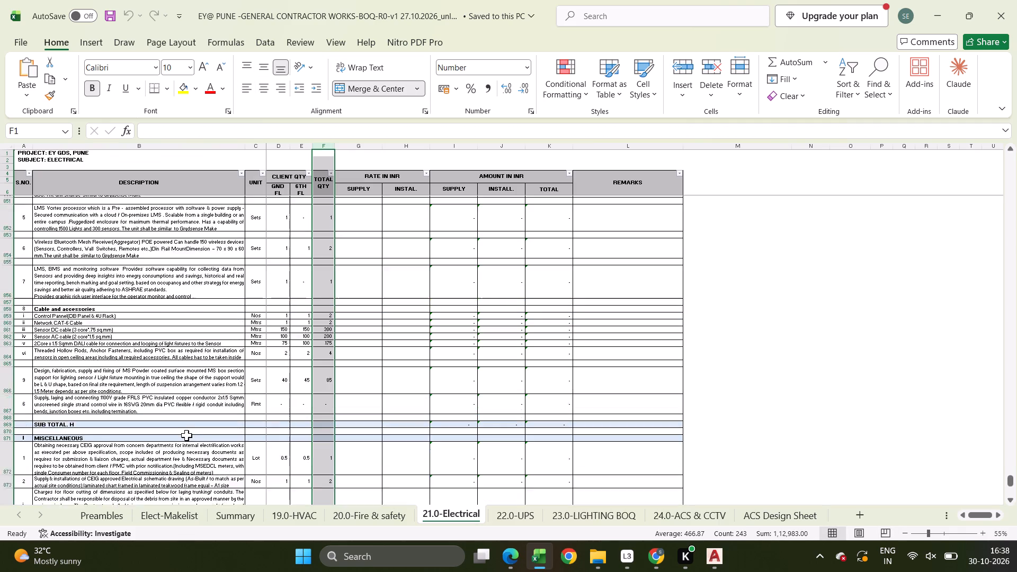
scroll(186, 435, up, 7)
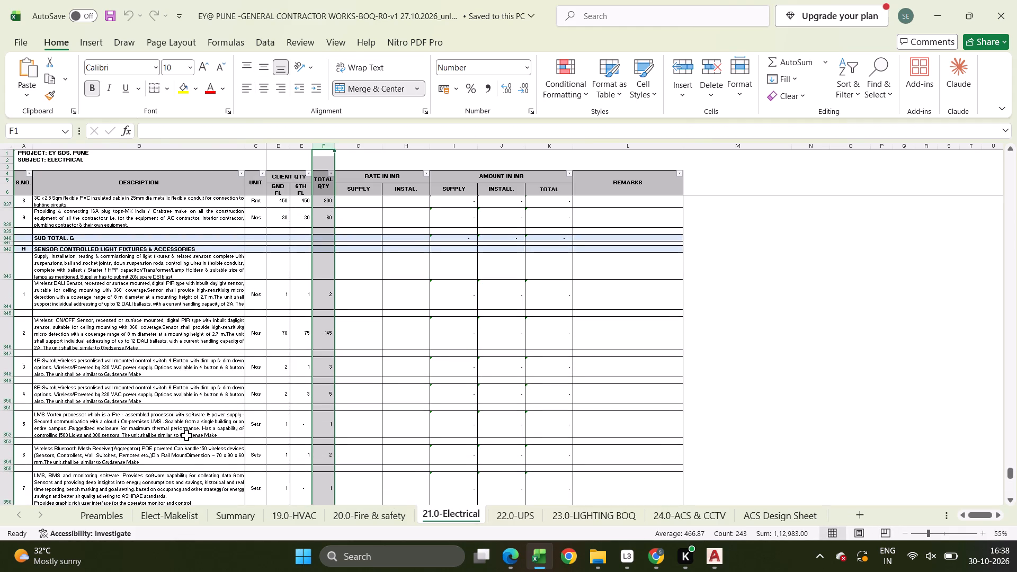
click(182, 373)
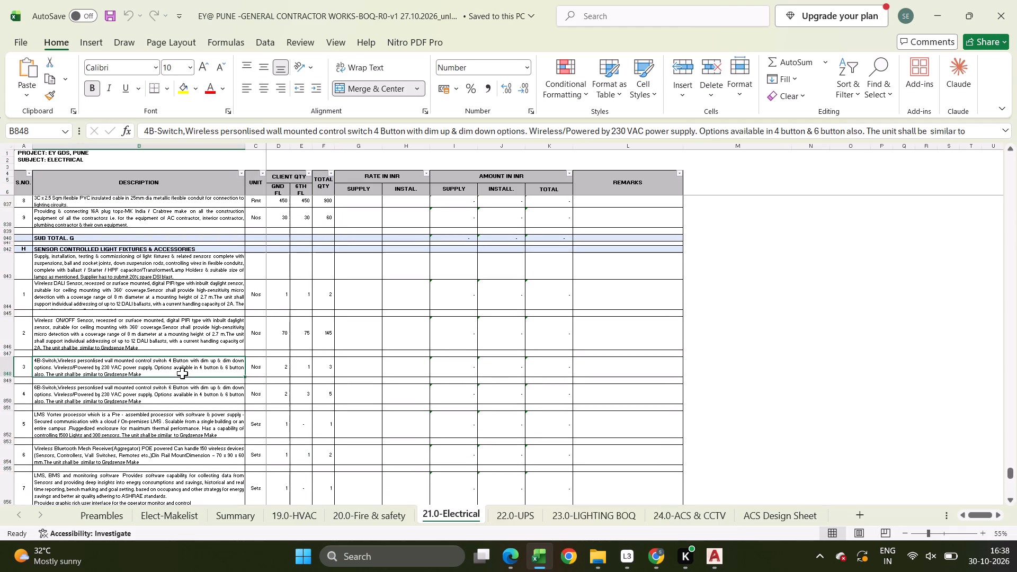
scroll(185, 372, down, 1)
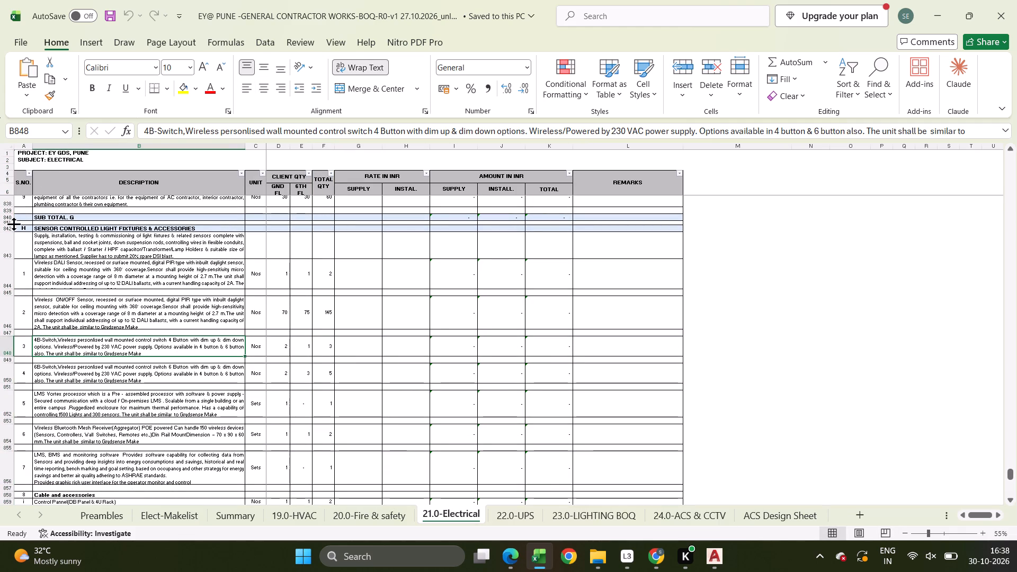
drag(8, 227, 0, 532)
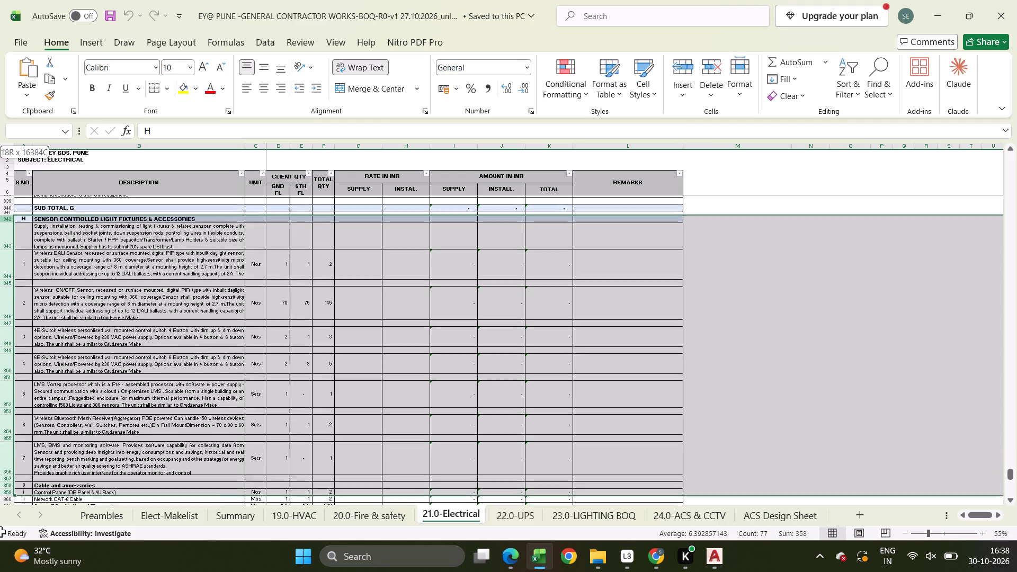
drag(0, 532, 6, 319)
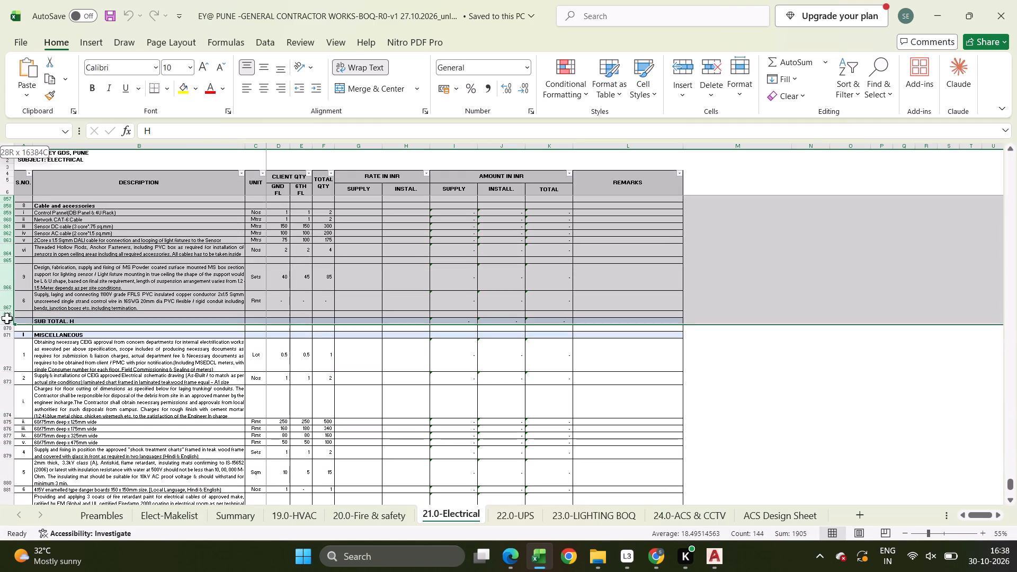
drag(6, 319, 2, 324)
key(ctrl+c)
scroll(165, 399, up, 13)
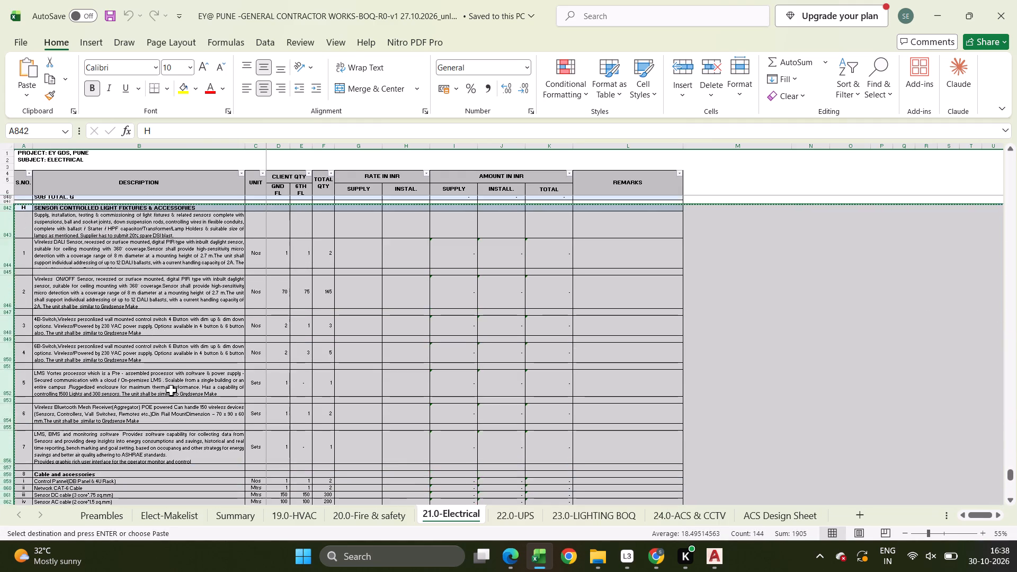
scroll(171, 390, up, 11)
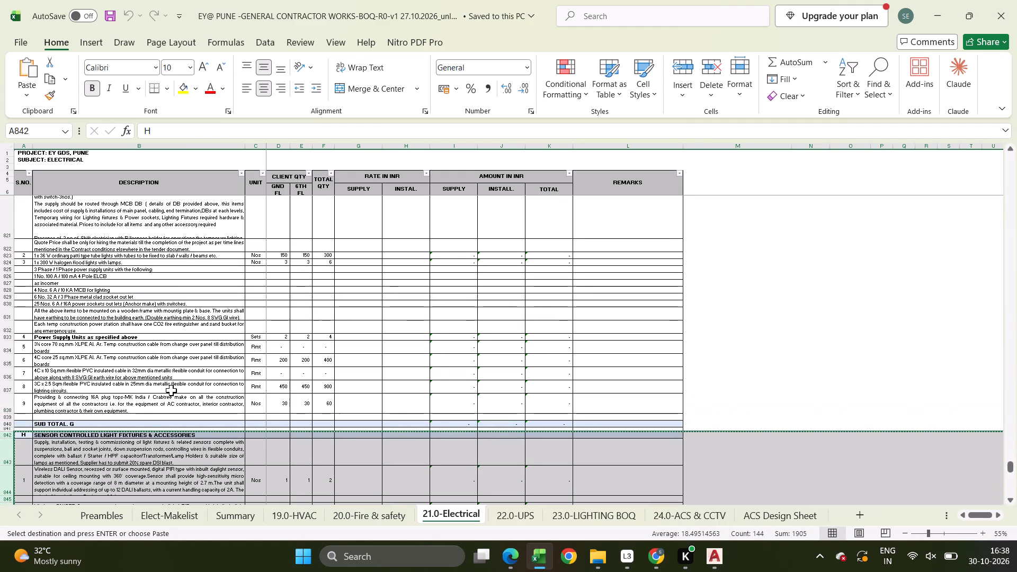
scroll(171, 390, up, 5)
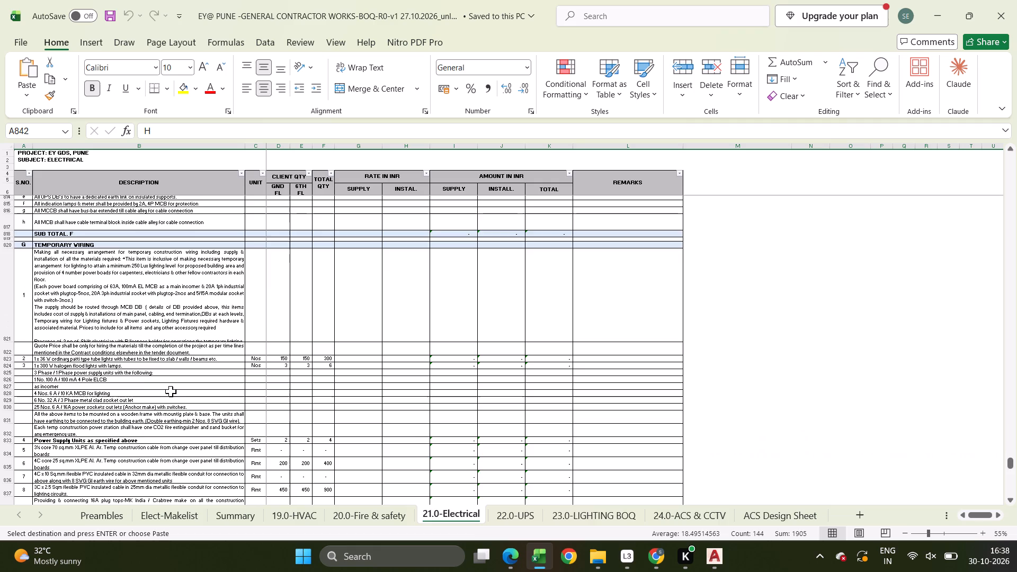
scroll(171, 391, up, 11)
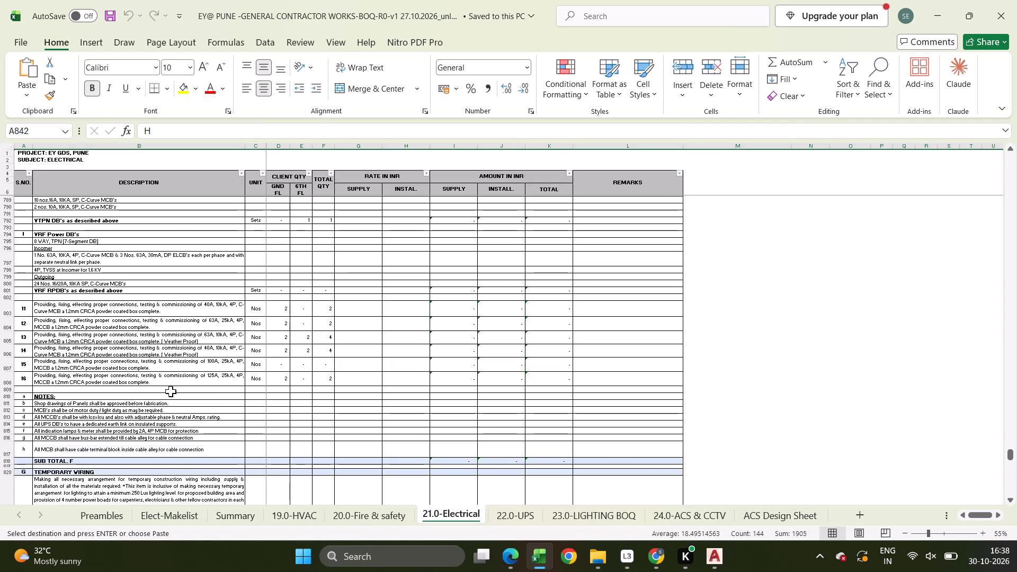
Duplicate the Panels workbook in the Working folder and name the copy LMS.
click(590, 554)
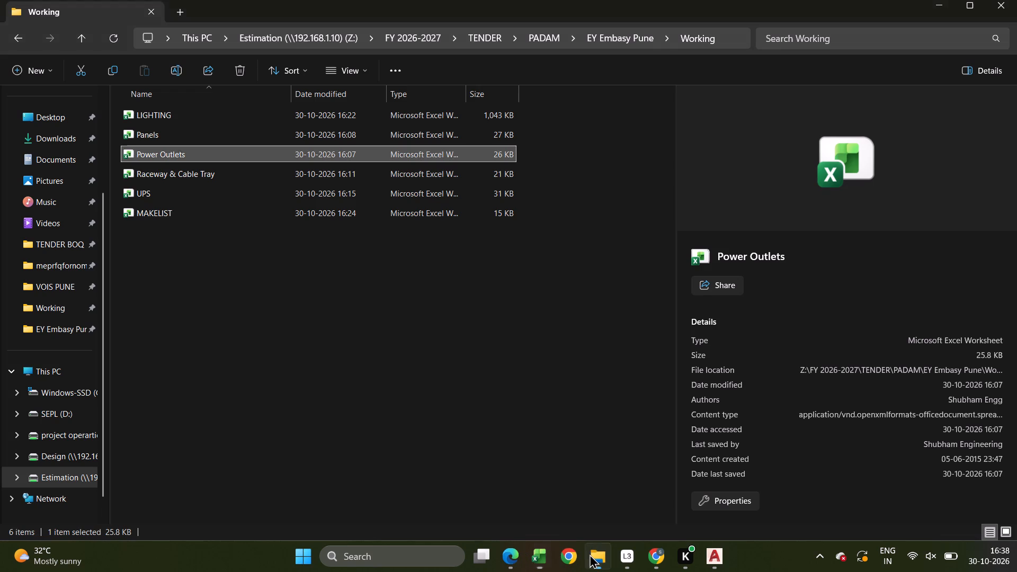
click(190, 201)
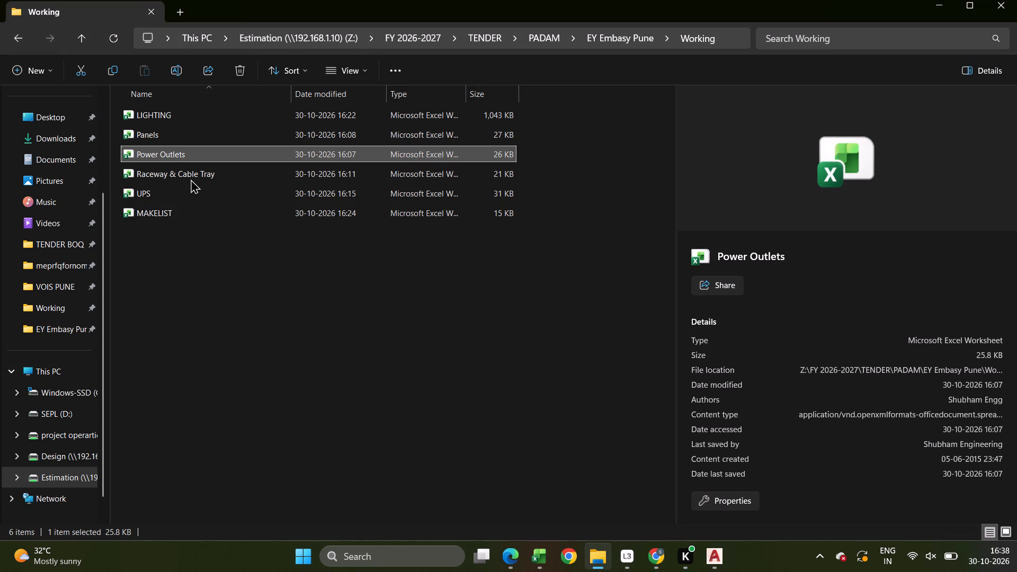
click(191, 178)
click(187, 156)
click(189, 139)
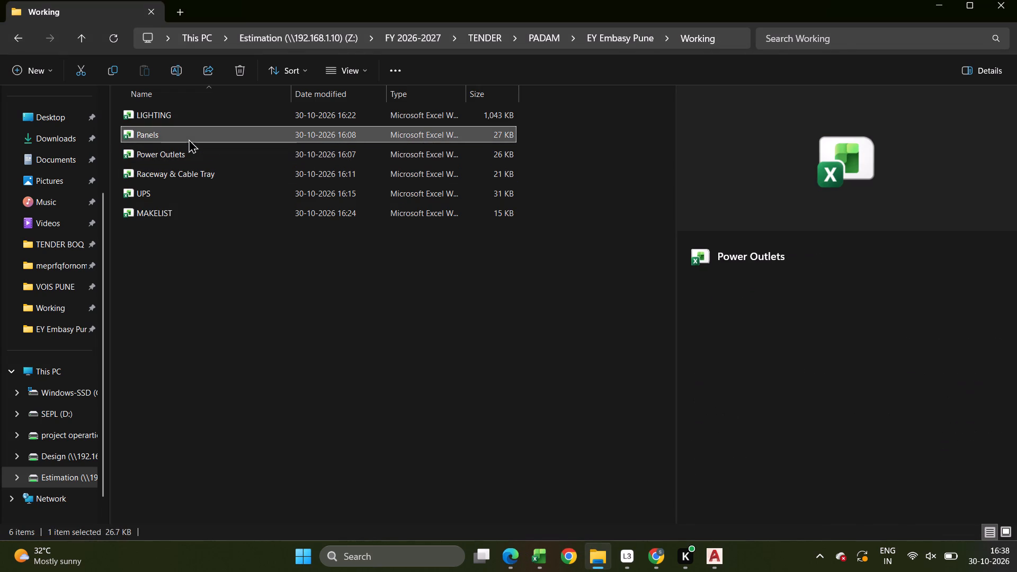
key(ctrl+c)
key(ctrl+v)
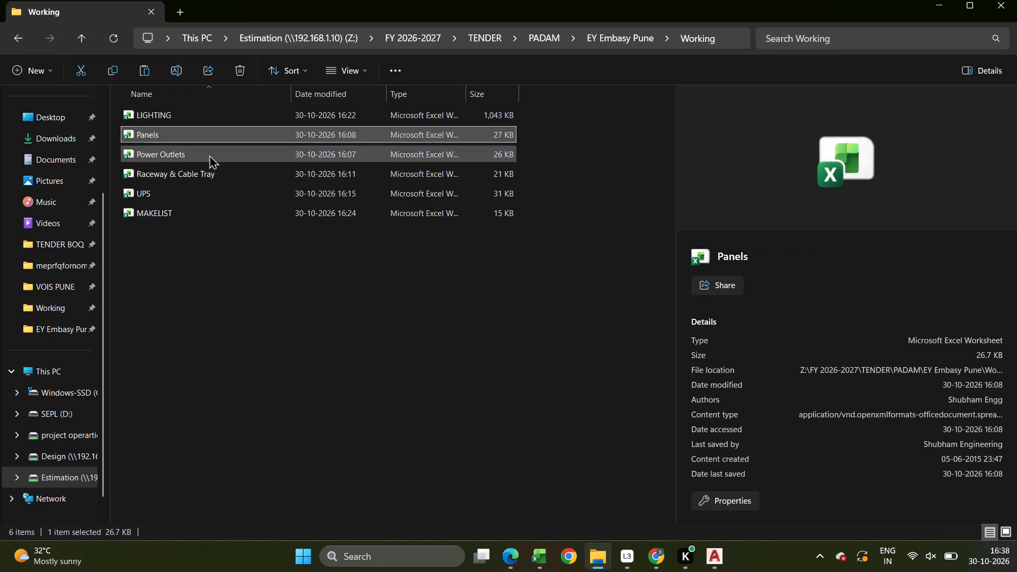
key(F2)
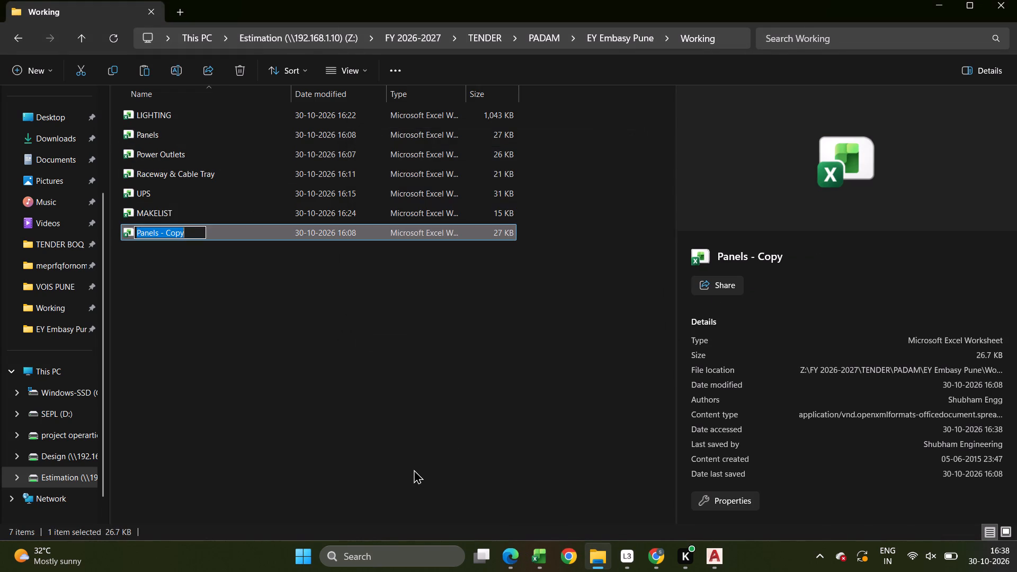
text(LMS)
key(Return)
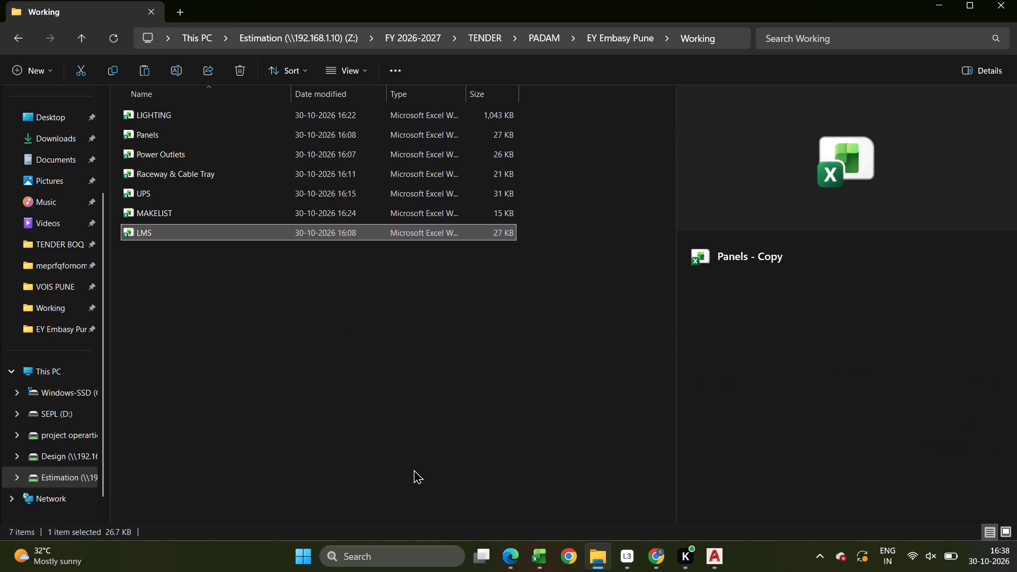
Open the LMS workbook and enable it for editing.
key(Return)
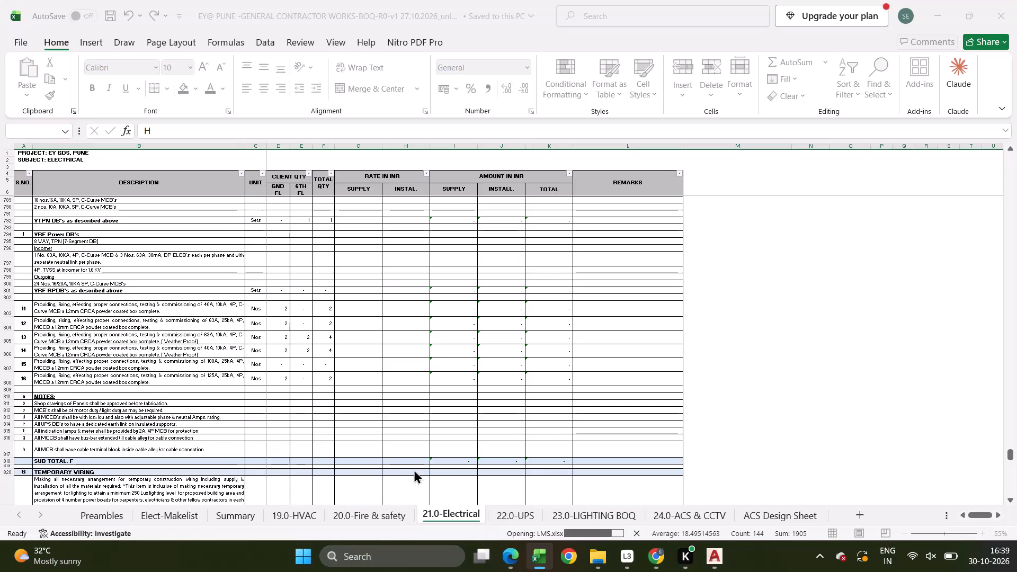
scroll(414, 469, up, 7)
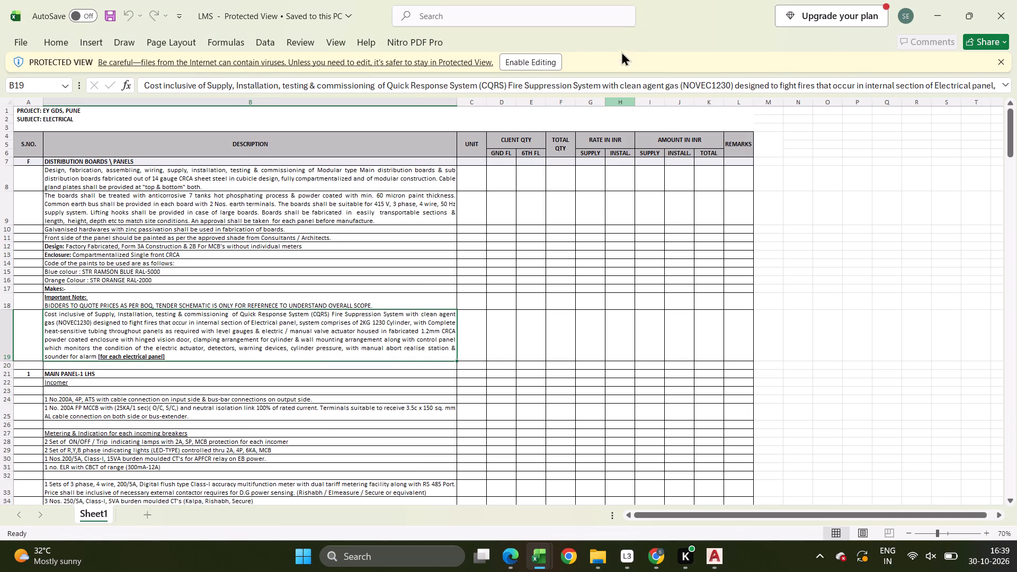
click(525, 50)
click(525, 59)
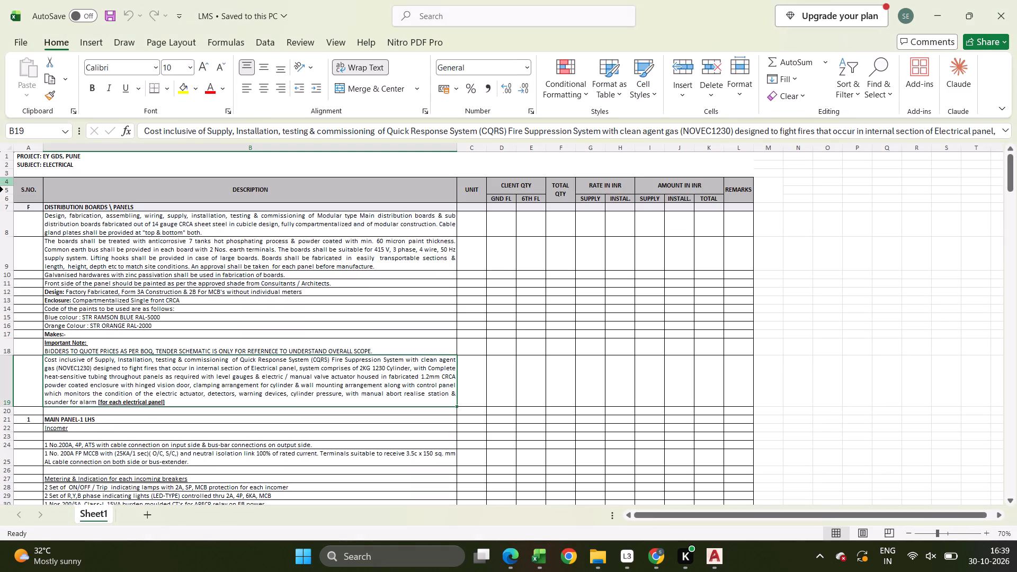
Select all the distribution boards and panels rows below the table header, rows 7 to 300, in the LMS workbook.
click(7, 209)
click(6, 206)
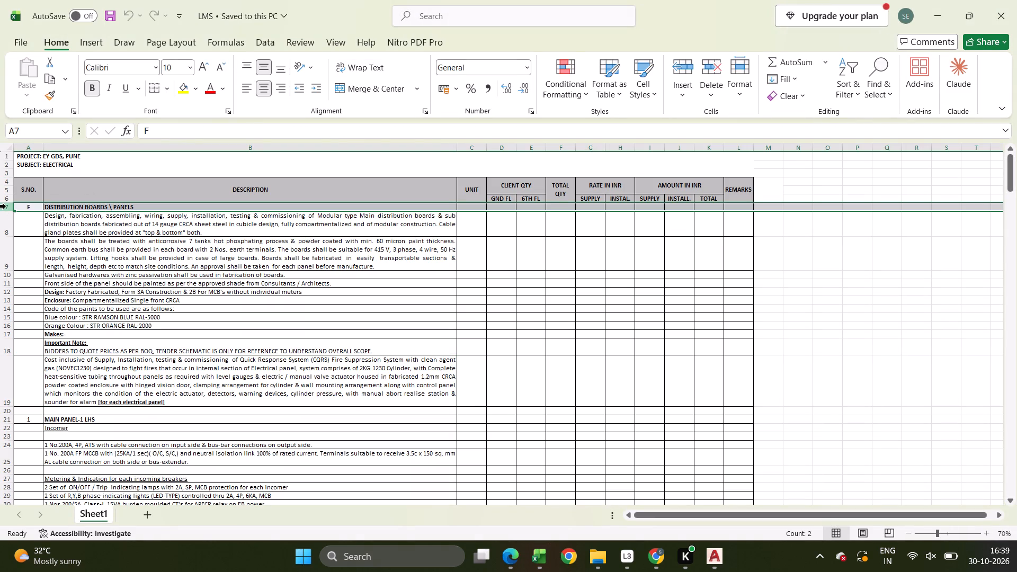
key(ctrl+shift+Down)
key(ctrl+shift+Down)
key(ctrl+shift+Down)
key(ctrl+shift+Down)
key(ctrl+shift+Down)
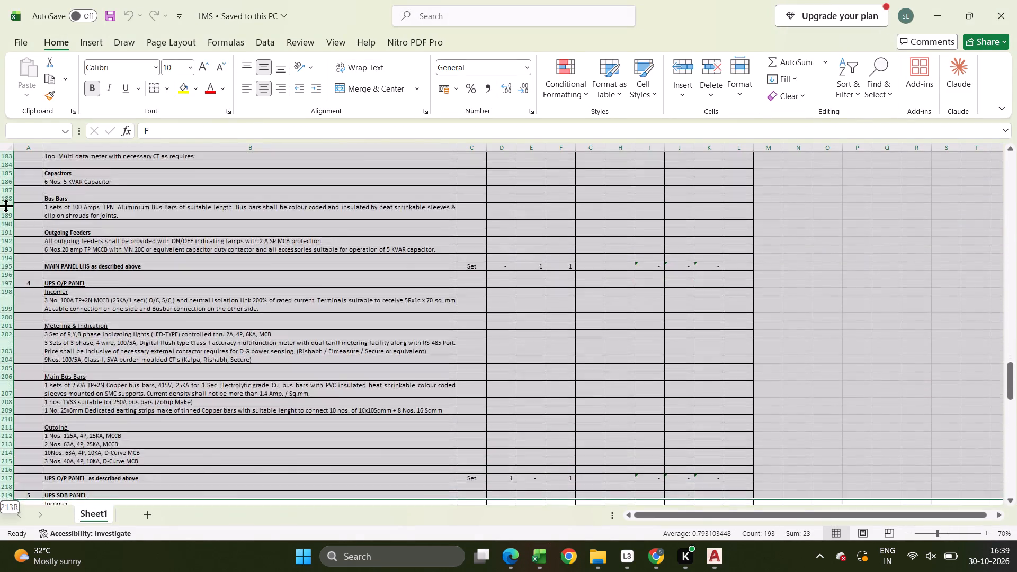
key(ctrl+shift+Down)
key(ctrl+shift+Down)
key(ctrl+shift+Down)
key(ctrl+shift+Down)
key(ctrl+shift+Down)
key(ctrl+shift+Down)
key(ctrl+shift+Down)
key(ctrl+shift+Down)
key(ctrl+shift+Down)
key(ctrl+shift+Down)
key(ctrl+shift+Down)
key(ctrl+shift+Up)
key(shift+Down)
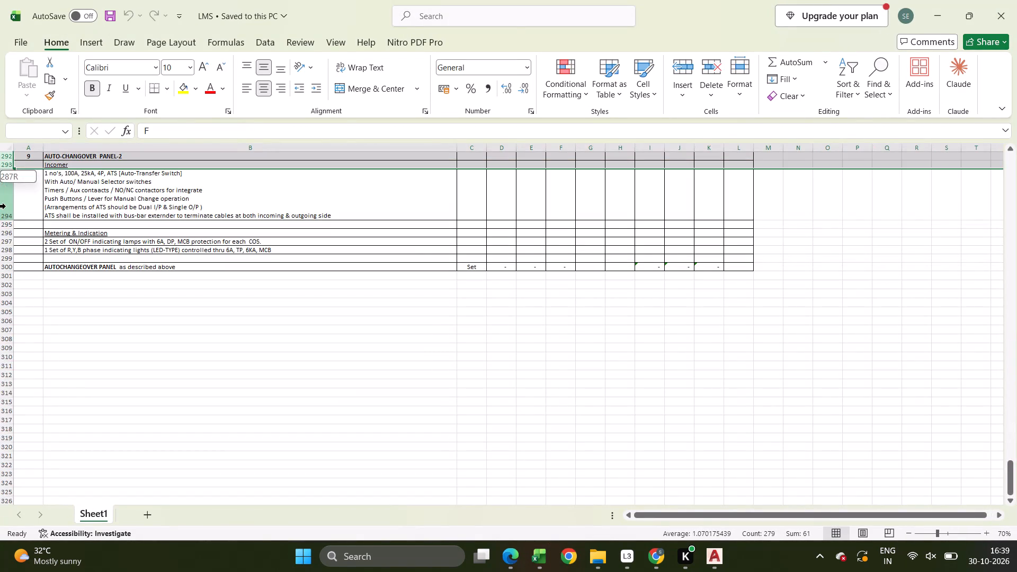
key(shift+Down)
key(shift+Down)
key(shift+Down)
key(shift+Down)
key(shift+Down)
key(shift+Down)
key(shift+Down)
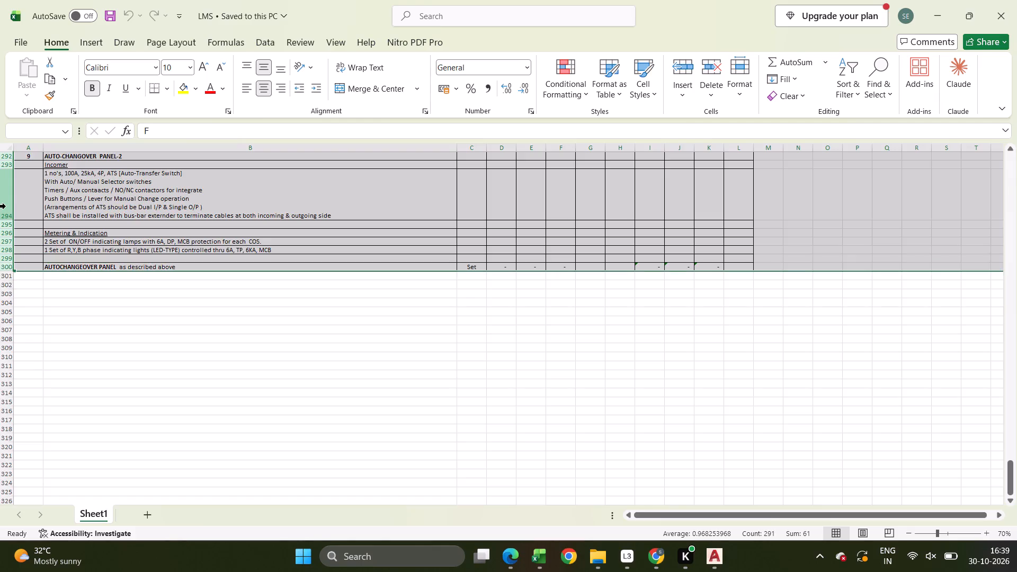
Delete the selected distribution board and panel rows, 7 to 300, from the LMS workbook.
key(ctrl+minus)
Copy the selected SENSOR CONTROLLED LIGHT FIXTURES & ACCESSORIES section from the BOQ and paste it into the LMS workbook from row 7.
key(alt+Tab)
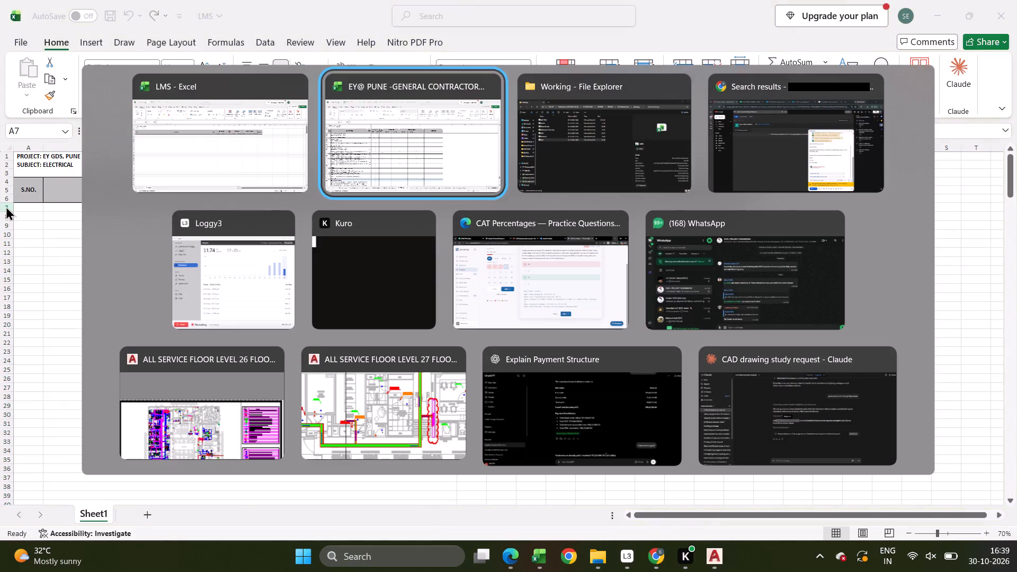
key(alt+Tab)
key(alt+Left)
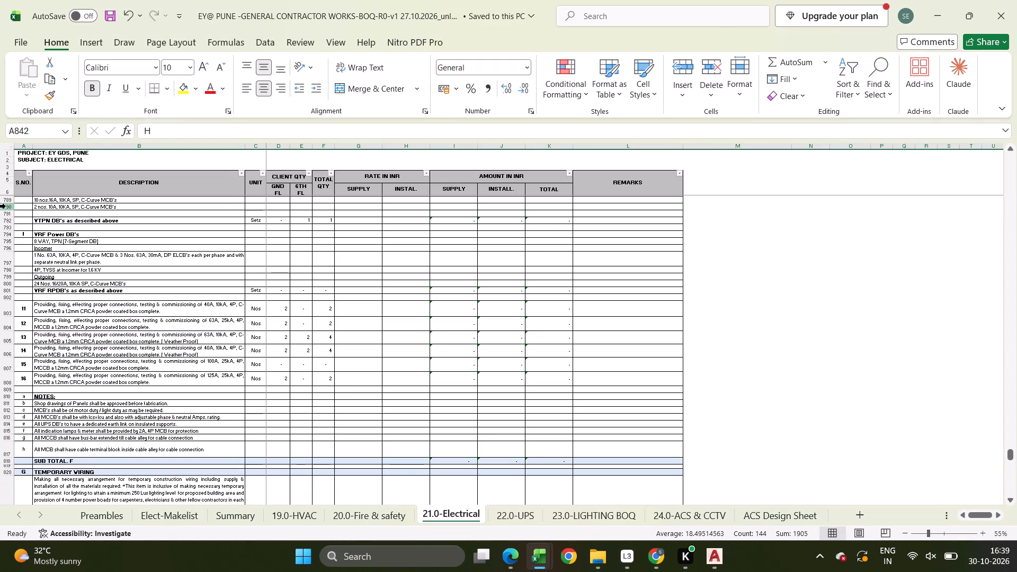
key(ctrl+c)
key(alt+Tab)
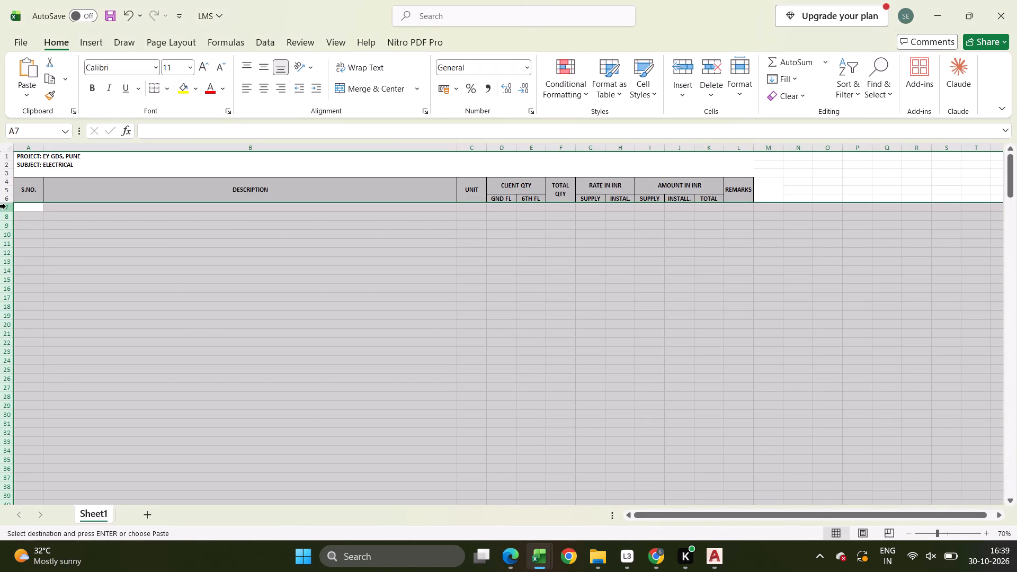
key(ctrl+v)
click(194, 327)
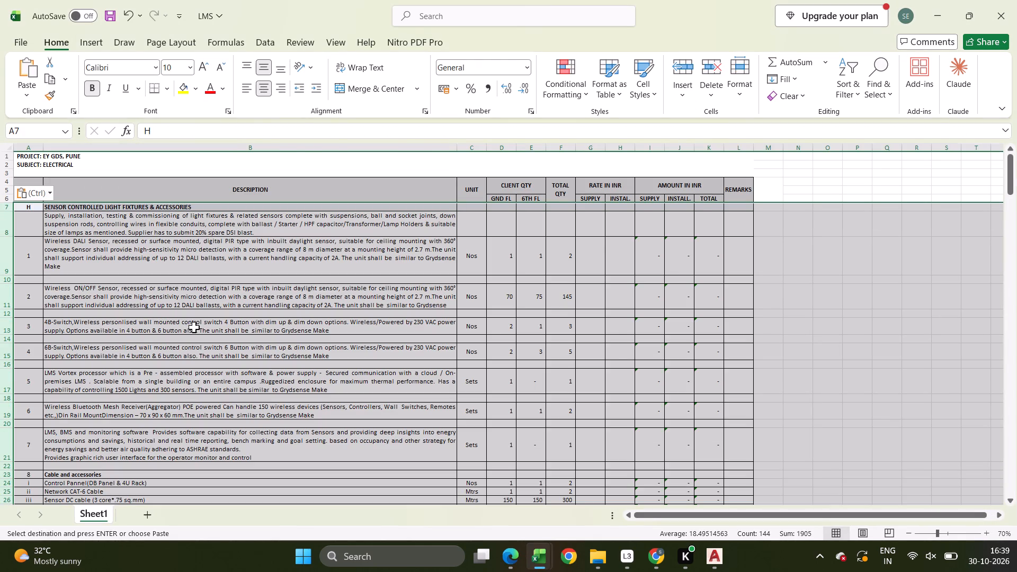
scroll(201, 330, down, 8)
Save and close the LMS workbook, and return to the Working folder.
key(ctrl+s)
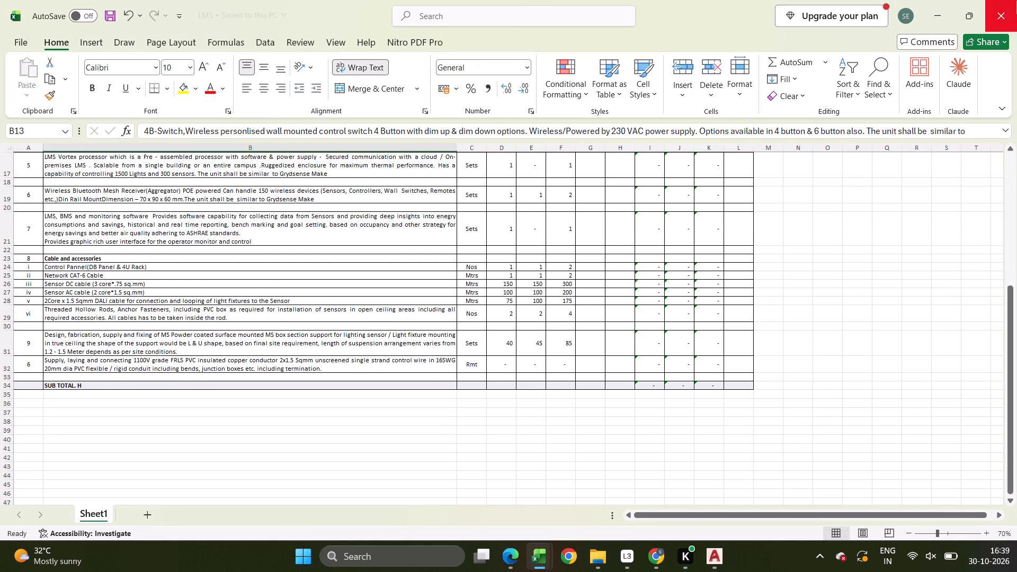
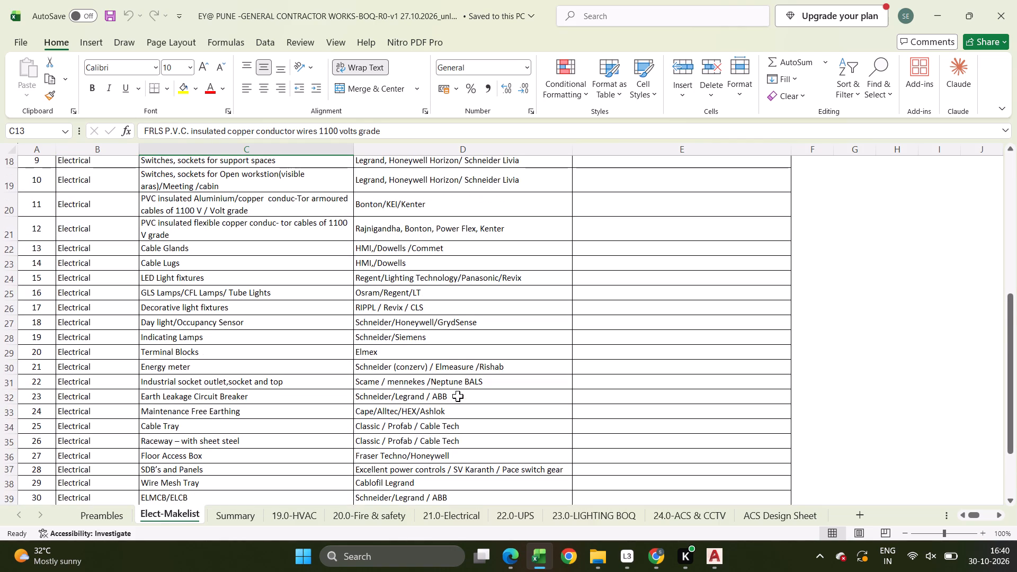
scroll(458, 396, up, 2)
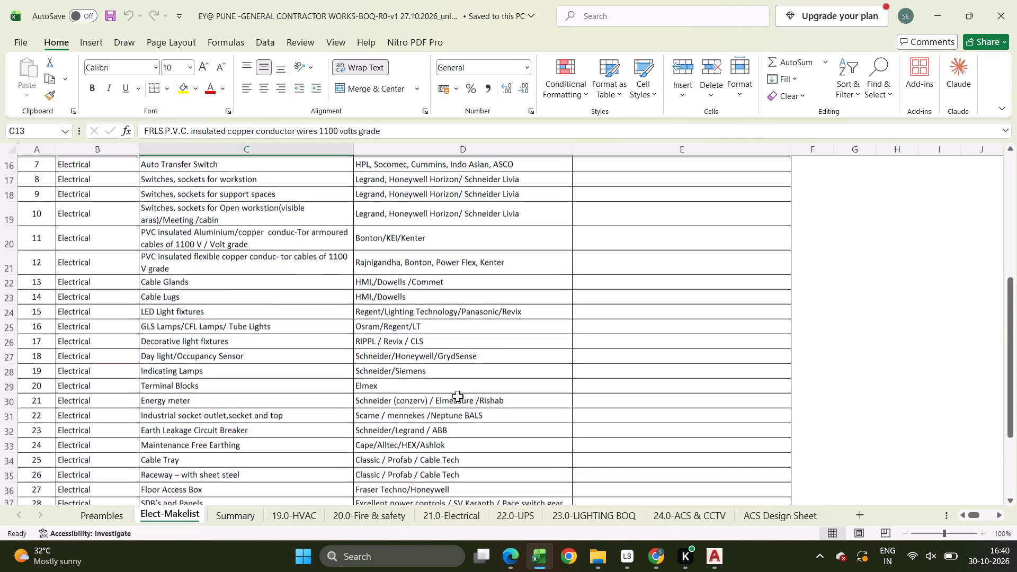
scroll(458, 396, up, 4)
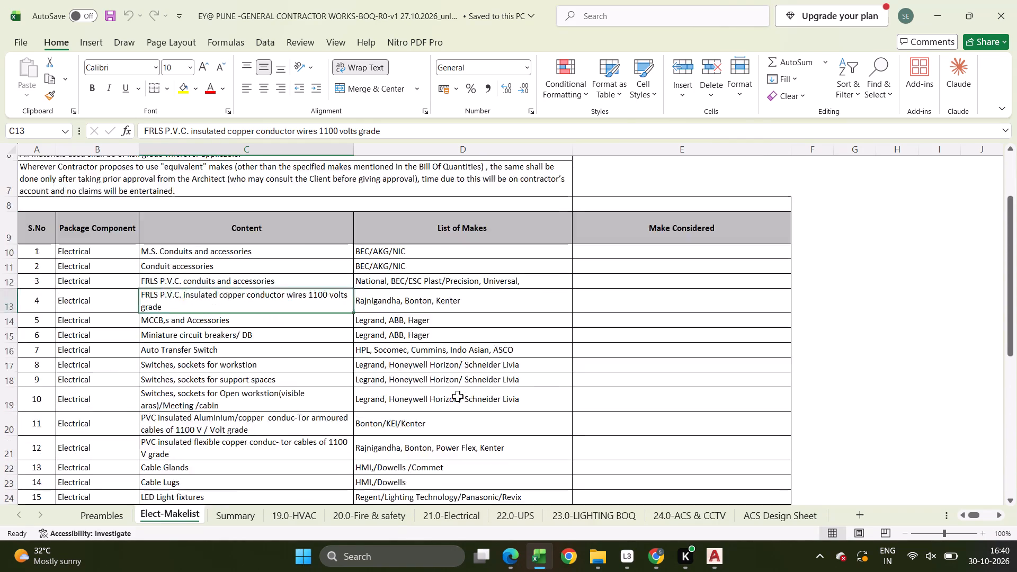